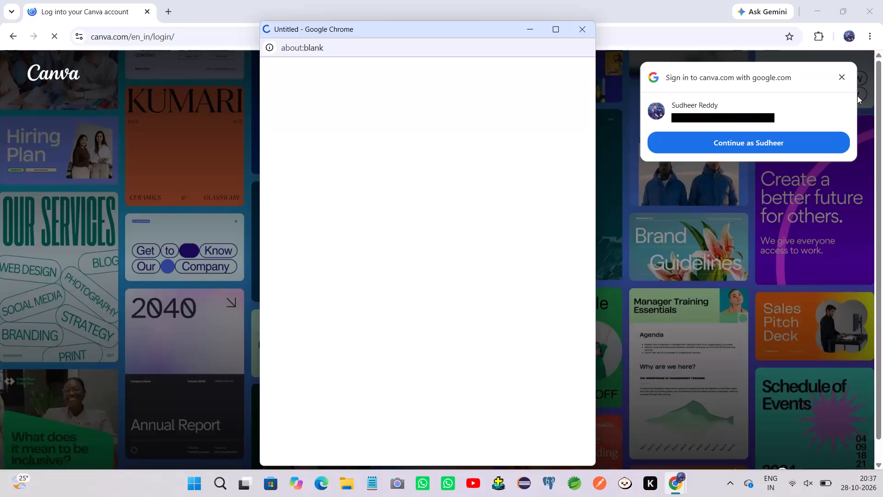
Dismiss the Google sign-in prompt on the Canva login page.
left_click(845, 79)
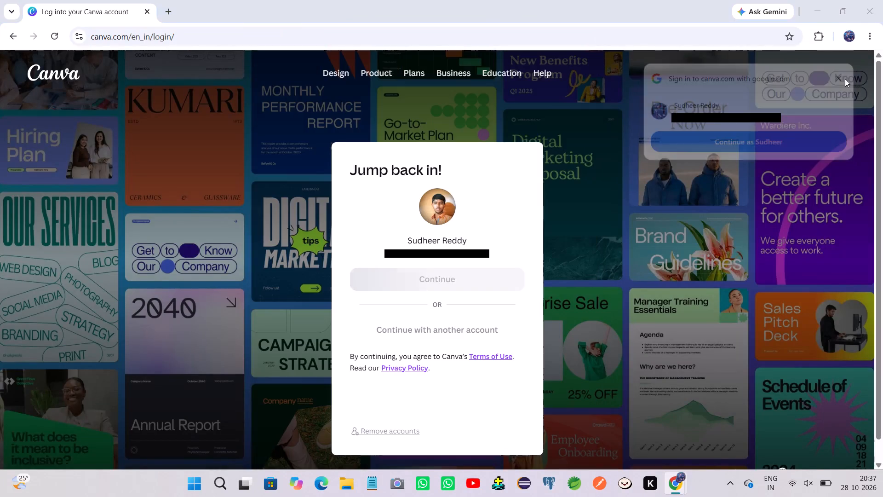
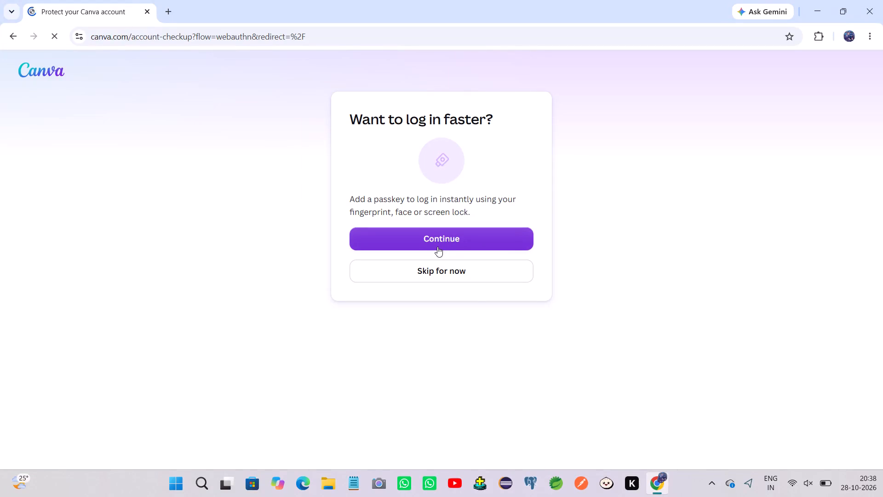
Start adding a passkey, cancel its creation in Google Password Manager and continue to the Canva home page.
left_click(437, 247)
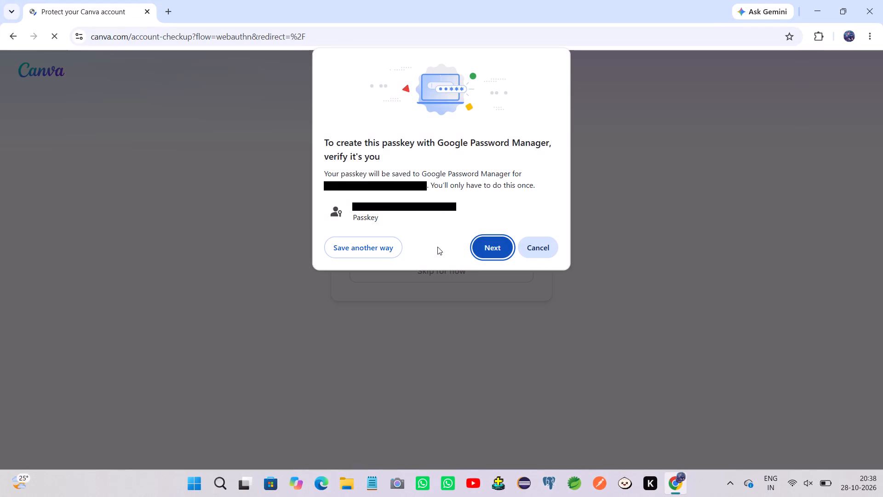
left_click(538, 252)
left_click(434, 325)
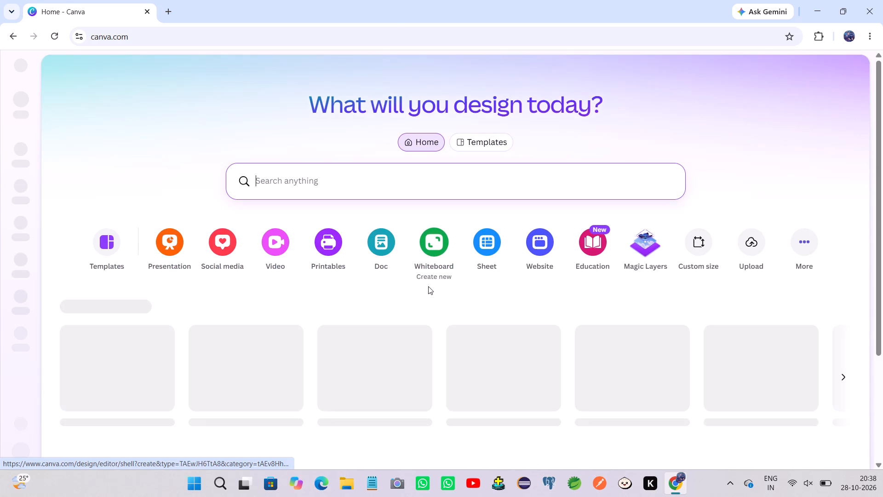
Try to dismiss the teachers' premium features banner and close the pop-up dialog covering the home page.
scroll(452, 264, "down", 1)
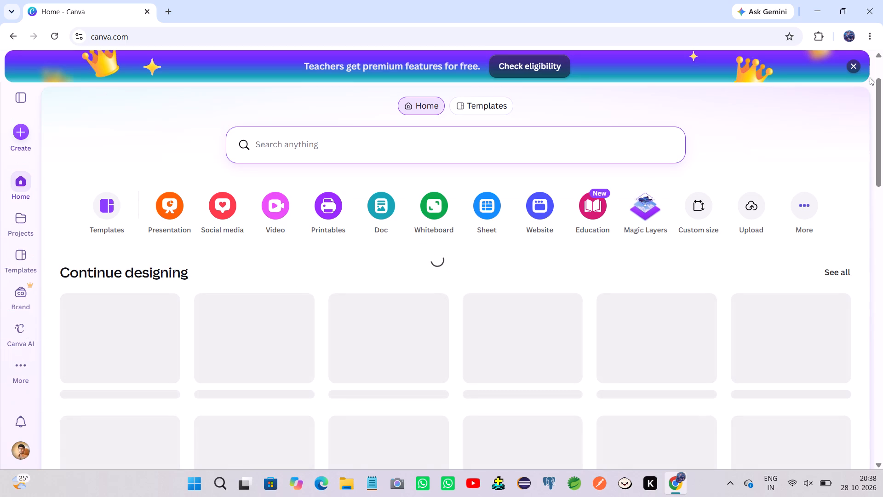
left_click(854, 62)
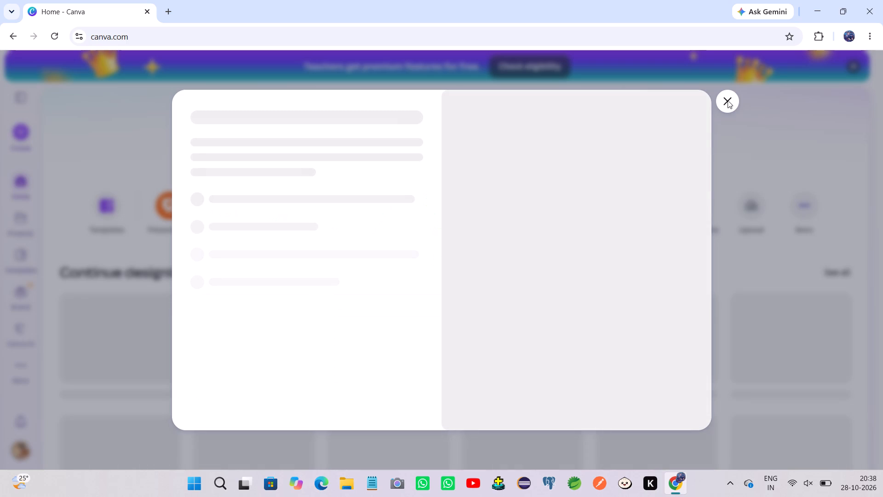
left_click(728, 100)
left_click(728, 100)
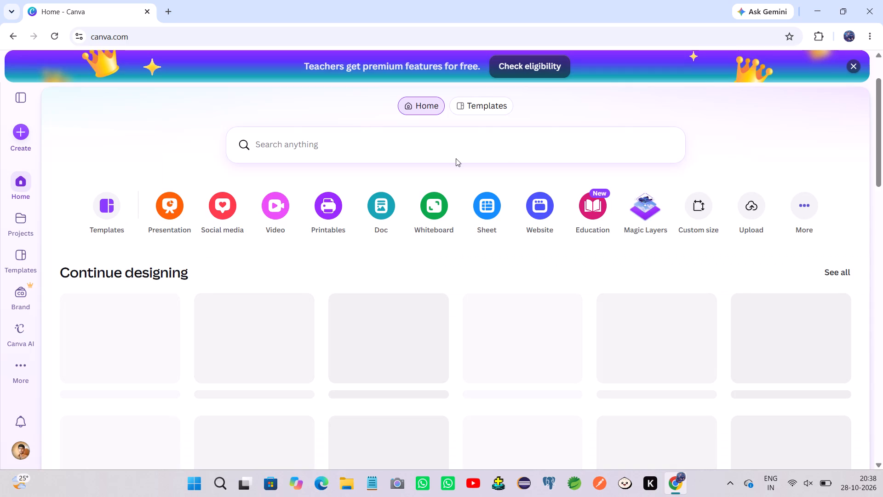
Open the Templates page and browse its categories, recently viewed, discover and trending designs.
left_click(104, 201)
left_click(104, 201)
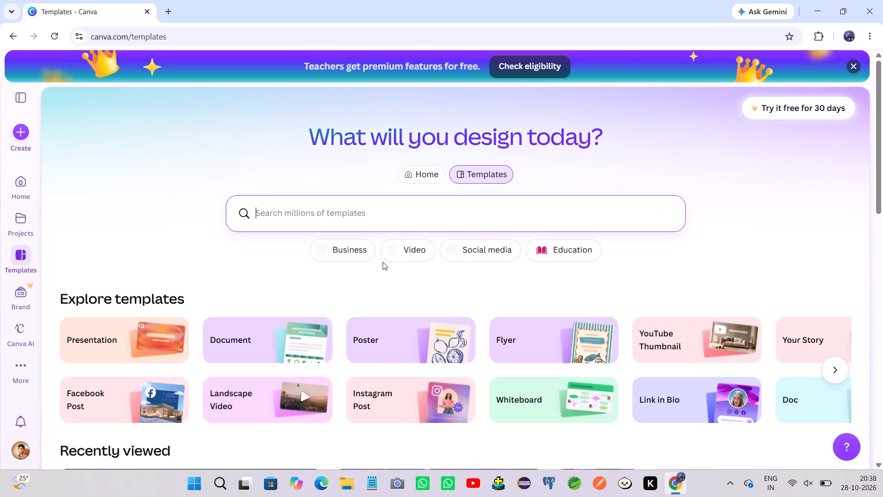
scroll(432, 310, "down", 2)
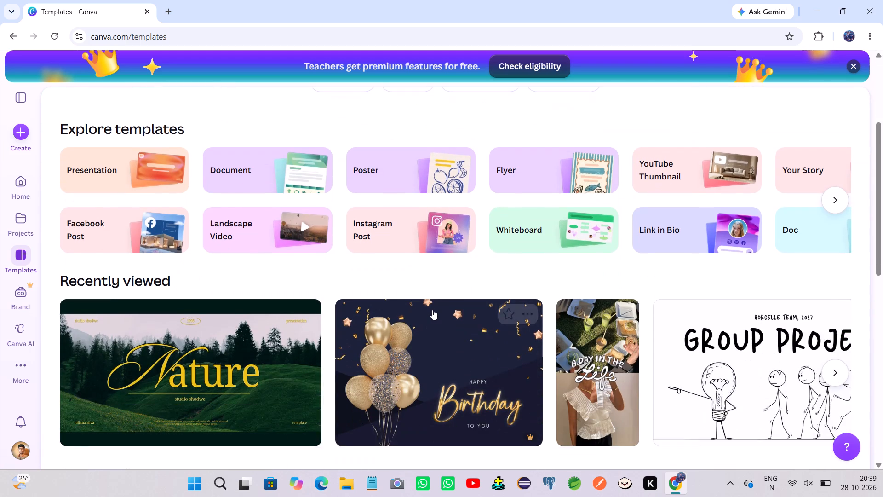
scroll(432, 310, "down", 3)
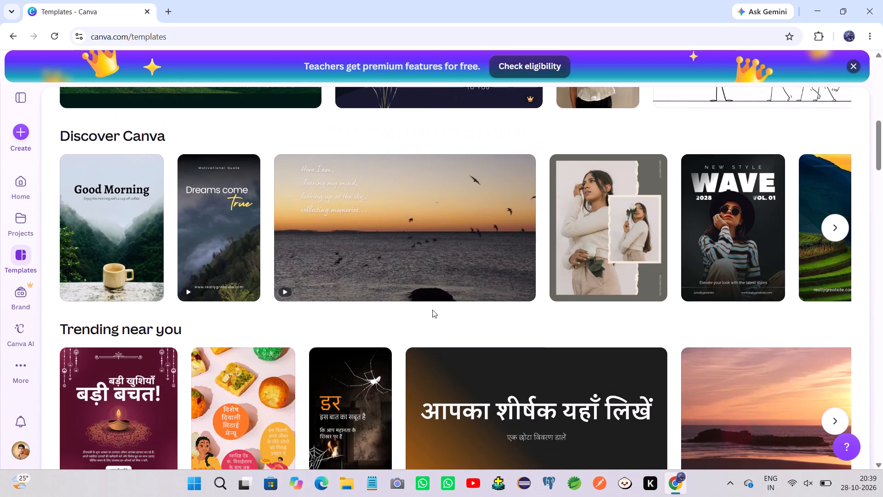
scroll(432, 310, "up", 6)
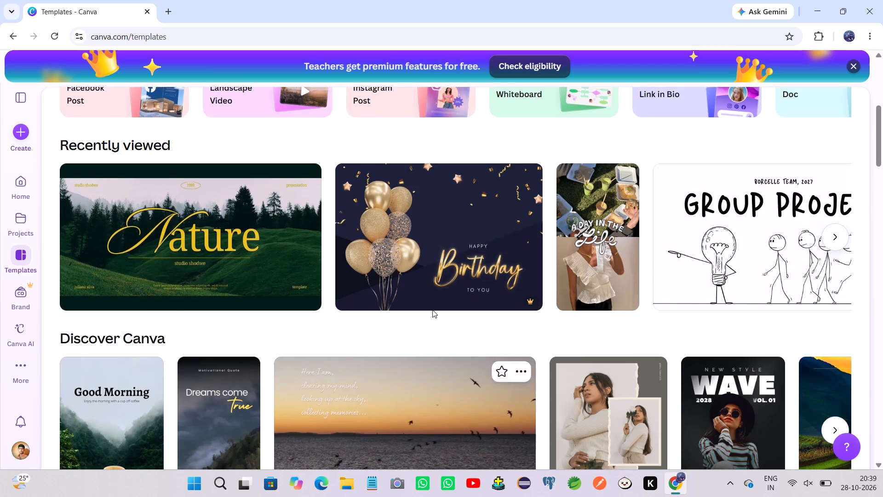
scroll(432, 310, "up", 2)
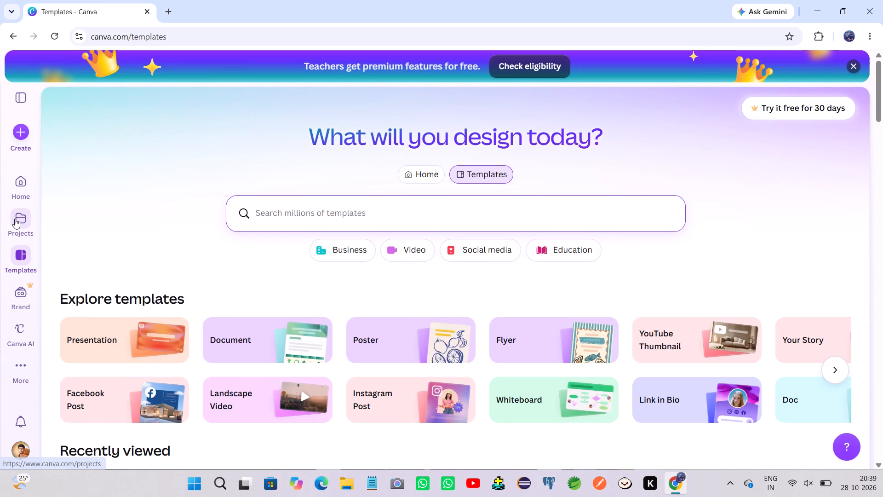
Open the two-page resume PDF design from the recent designs in Your projects.
left_click(15, 219)
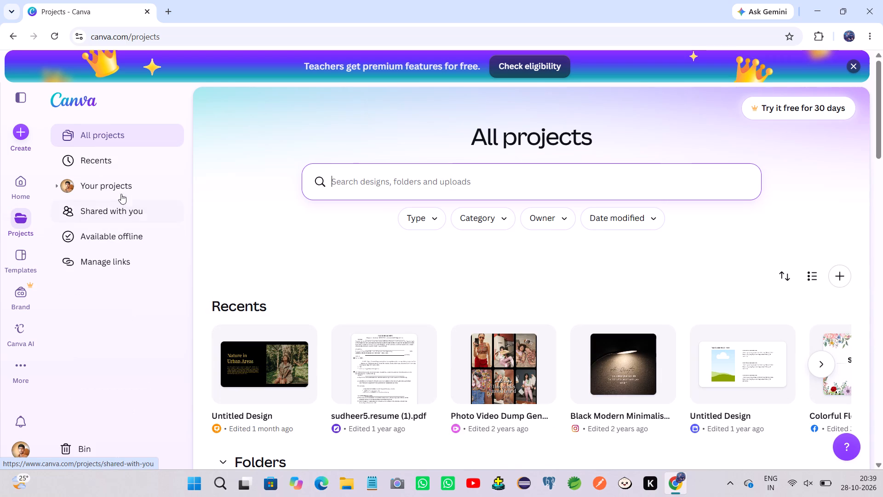
left_click(118, 182)
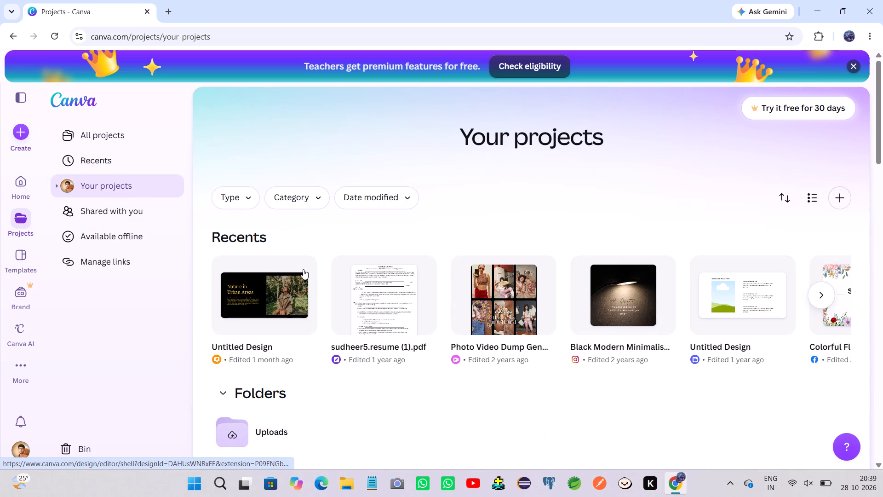
left_click(403, 312)
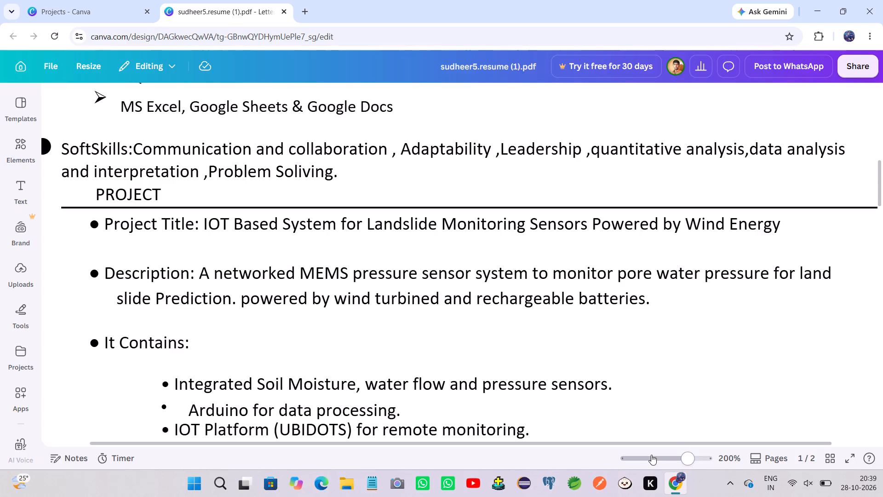
left_click(672, 458)
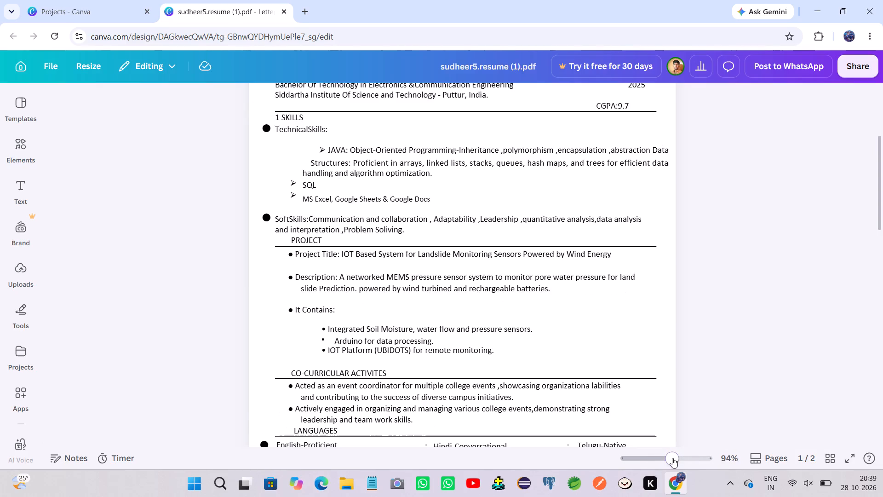
left_click(659, 458)
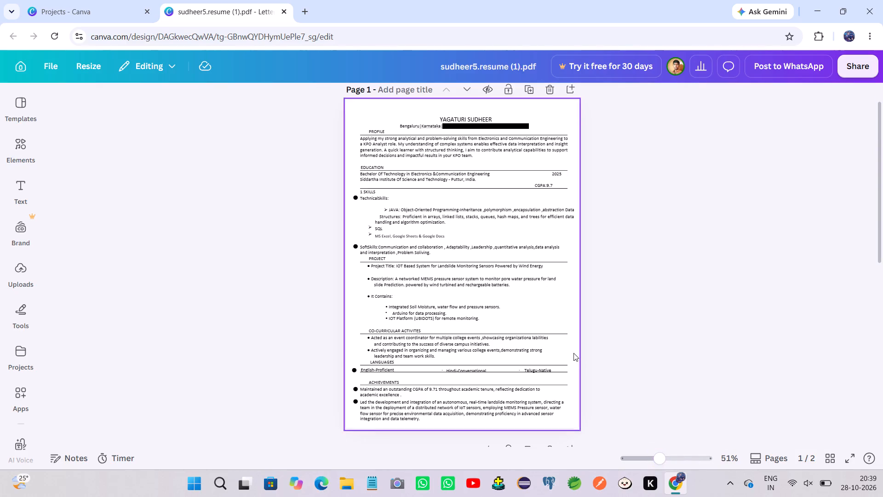
left_click(668, 455)
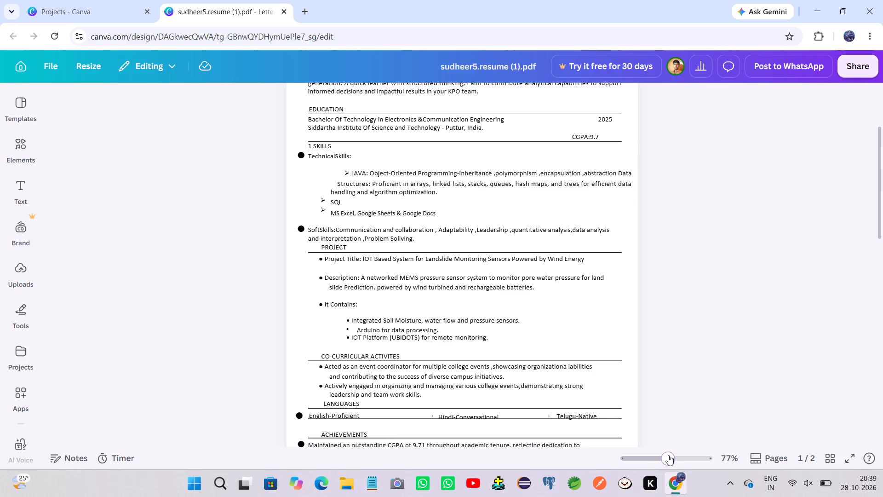
scroll(508, 278, "up", 3)
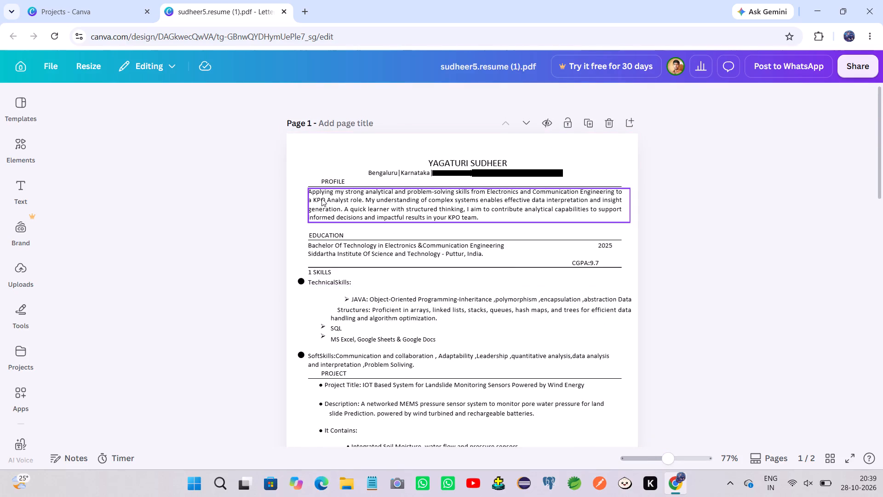
left_click(485, 214)
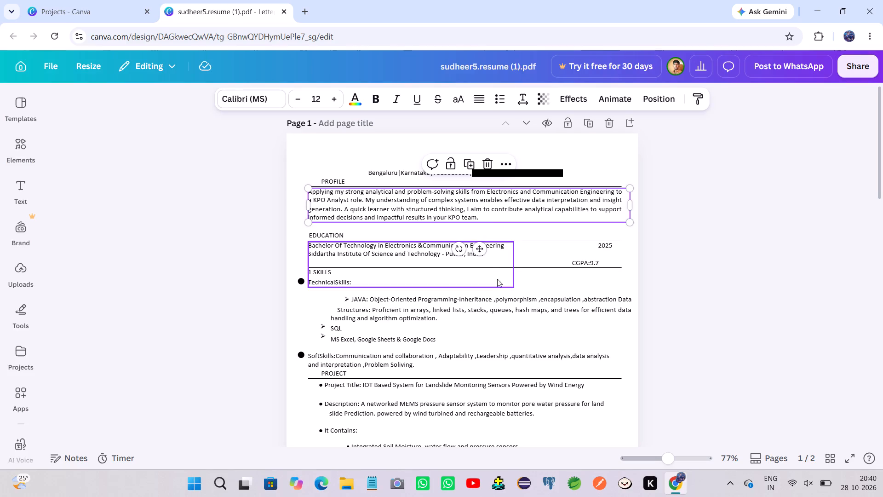
scroll(532, 314, "down", 1)
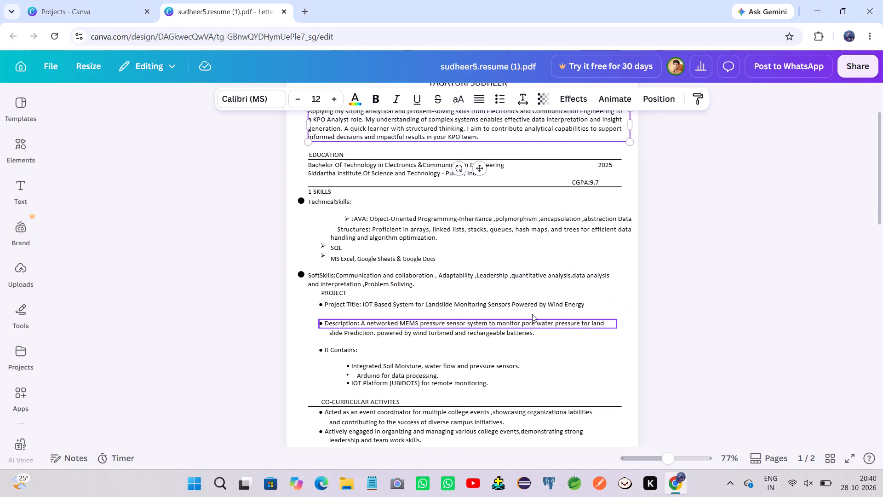
scroll(532, 314, "down", 4)
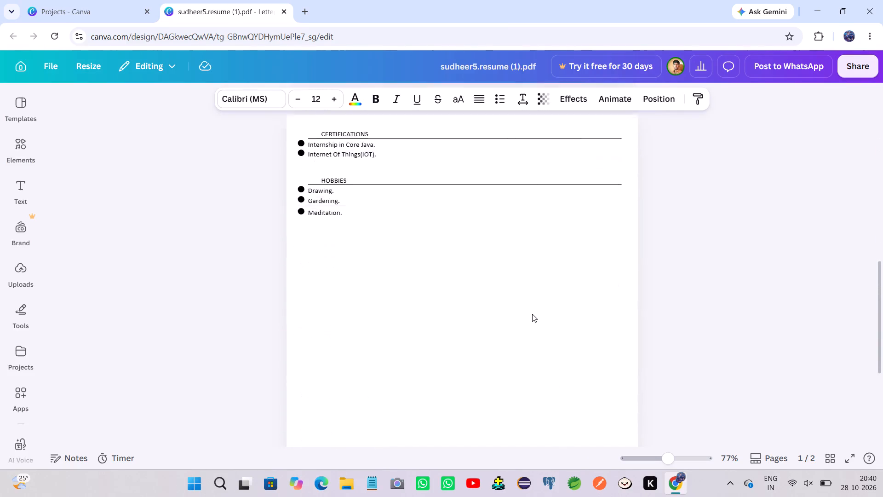
scroll(532, 314, "down", 1)
scroll(532, 314, "up", 8)
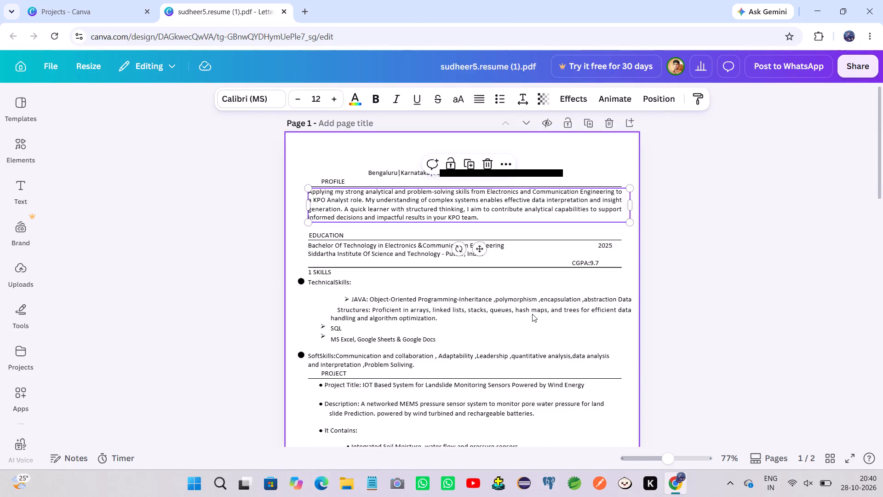
Delete the end of the profile paragraph, removing everything after "A quick learner with structured thinking, I".
left_click(493, 215)
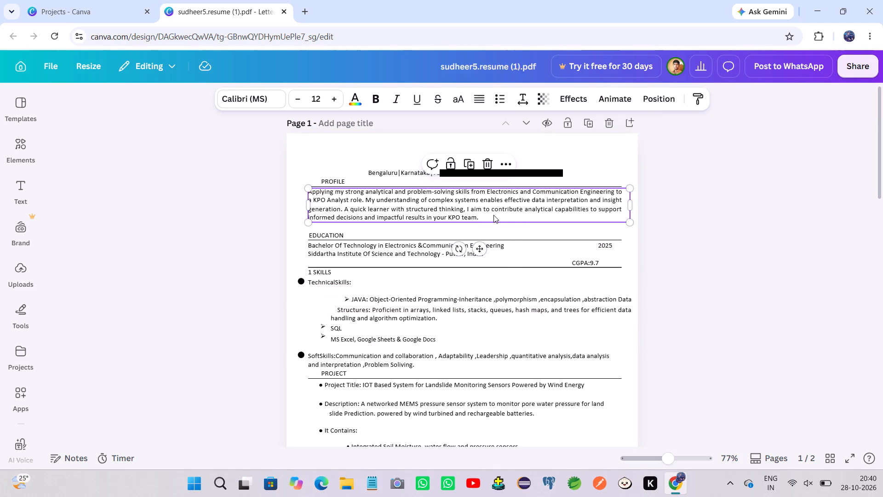
left_click(484, 215)
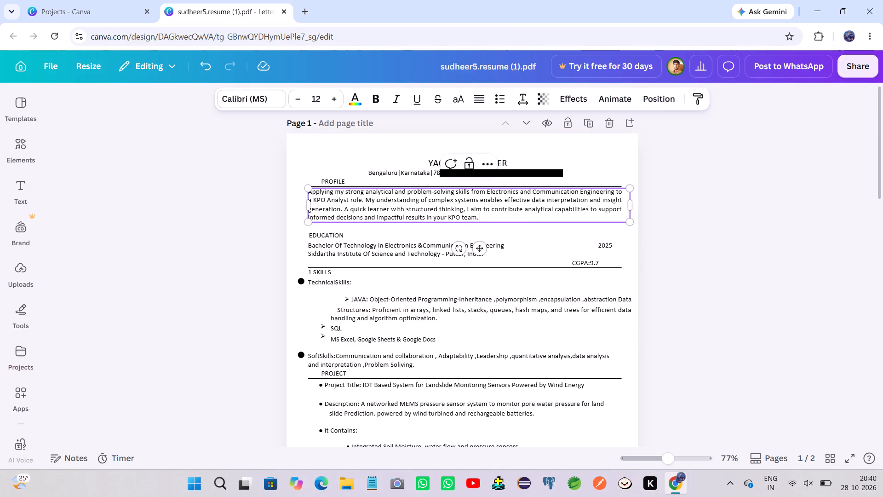
key("BackSpace")
key("BackSpace")
key("BackSpace")
key("BackSpace")
key("BackSpace")
key("BackSpace")
key("BackSpace")
key("BackSpace")
key("BackSpace")
key("BackSpace")
key("BackSpace")
key("BackSpace")
key("BackSpace")
key("BackSpace")
key("BackSpace")
key("BackSpace")
key("BackSpace")
key("BackSpace")
key("BackSpace")
key("BackSpace")
key("BackSpace")
key("BackSpace")
key("BackSpace")
key("BackSpace")
key("BackSpace")
key("BackSpace")
key("BackSpace")
key("BackSpace")
key("BackSpace")
key("BackSpace")
key("BackSpace")
key("BackSpace")
key("BackSpace")
key("BackSpace")
key("BackSpace")
key("BackSpace")
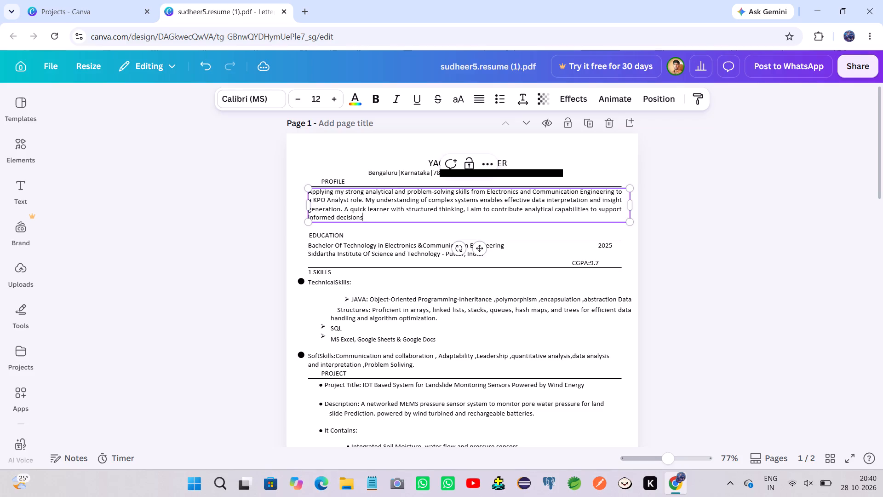
key("BackSpace")
key("BackSpace")
key("BackSpace")
key("BackSpace")
key("BackSpace")
key("BackSpace")
key("BackSpace")
key("BackSpace")
key("BackSpace")
key("BackSpace")
key("BackSpace")
key("BackSpace")
key("BackSpace")
key("BackSpace")
key("BackSpace")
key("BackSpace")
key("BackSpace")
key("BackSpace")
key("BackSpace")
key("BackSpace")
key("BackSpace")
key("BackSpace")
key("BackSpace")
key("BackSpace")
key("BackSpace")
key("BackSpace")
key("BackSpace")
key("BackSpace")
key("BackSpace")
key("BackSpace")
key("BackSpace")
key("BackSpace")
key("BackSpace")
key("BackSpace")
key("BackSpace")
key("BackSpace")
key("BackSpace")
key("BackSpace")
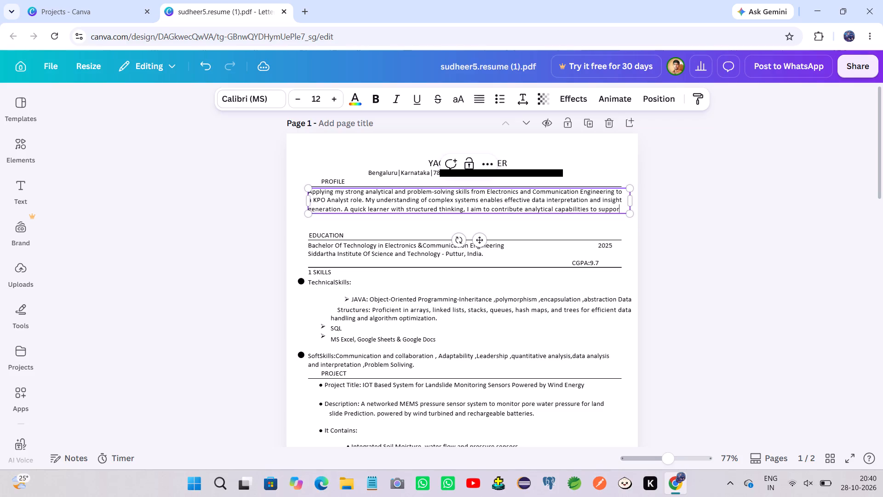
key("BackSpace")
key("BackSpace")
key("BackSpace")
key("BackSpace")
key("BackSpace")
key("BackSpace")
key("BackSpace")
key("BackSpace")
key("BackSpace")
key("BackSpace")
key("BackSpace")
key("BackSpace")
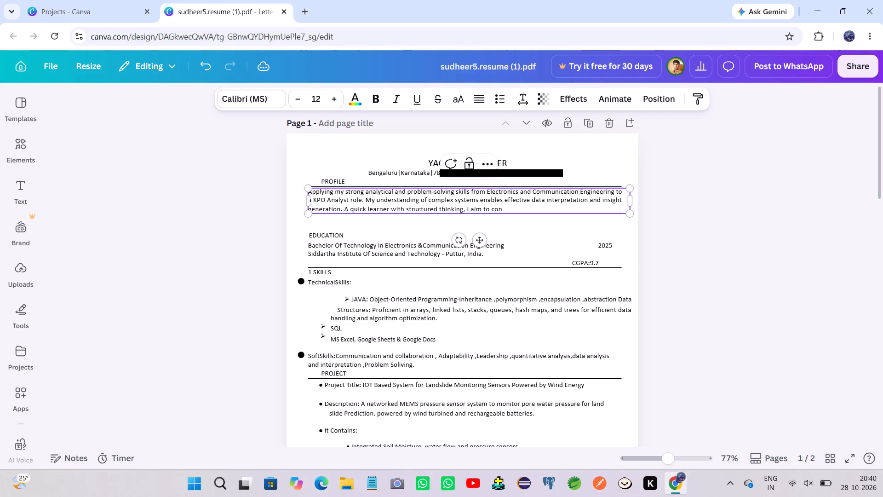
key("BackSpace")
key("BackSpace")
key("BackSpace")
key("BackSpace")
key("BackSpace")
key("BackSpace")
key("BackSpace")
key("BackSpace")
key("BackSpace")
key("BackSpace")
Continue the profile paragraph's last sentence with "aim to make things better than any other ways to do ongoing".
type("aim to")
key("space")
type("make")
key("space")
type("th")
type("ing")
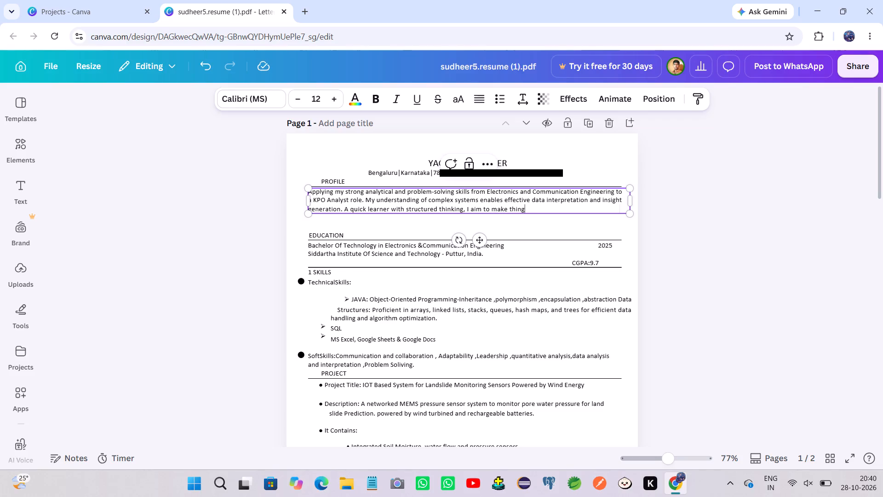
type("s better")
key("space")
type("than any")
key("space")
type("other")
key("space")
type("wa")
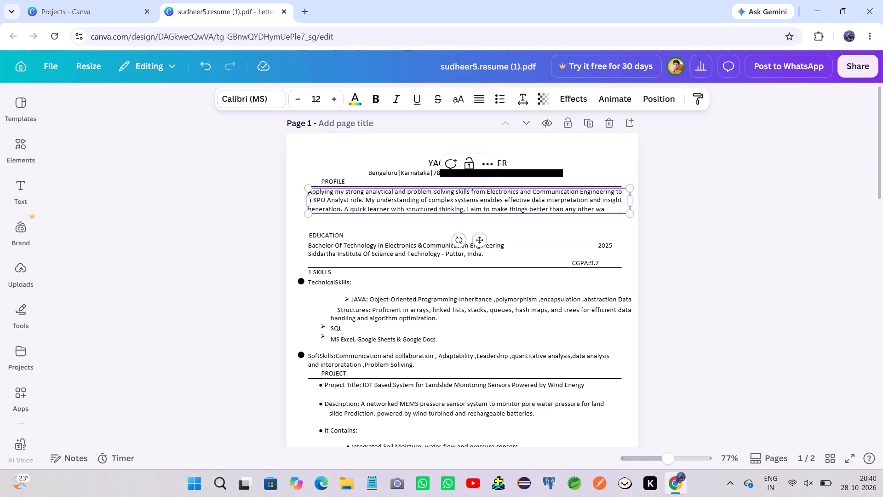
type("ys")
key("space")
type("tod")
key("BackSpace")
key("space")
type("do ongoing")
Add "so i will always work hard so god pls help me out in different ways" to the end of the profile paragraph.
key("space")
type("so i")
key("space")
type("will always")
key("space")
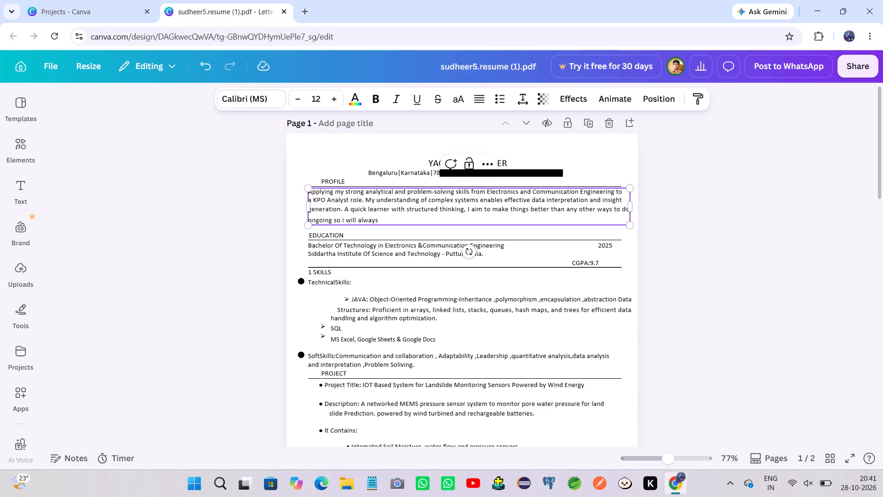
type("work")
key("space")
type("hard so god pls hlp")
key("space")
key("BackSpace")
key("BackSpace")
type("el[")
key("BackSpace")
key("BackSpace")
key("BackSpace")
key("BackSpace")
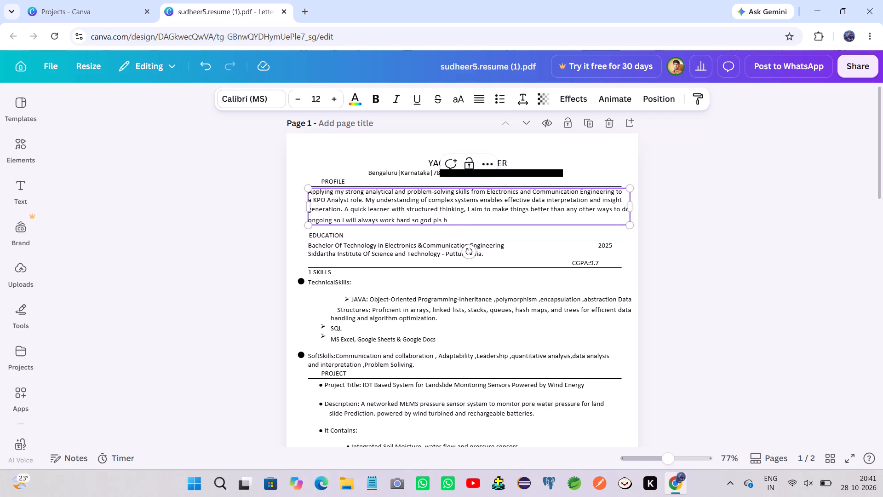
type("elp me ou")
type("t in different ways")
Finish the profile paragraph with "to maks things better in some best ways".
key("space")
type("to maks thin")
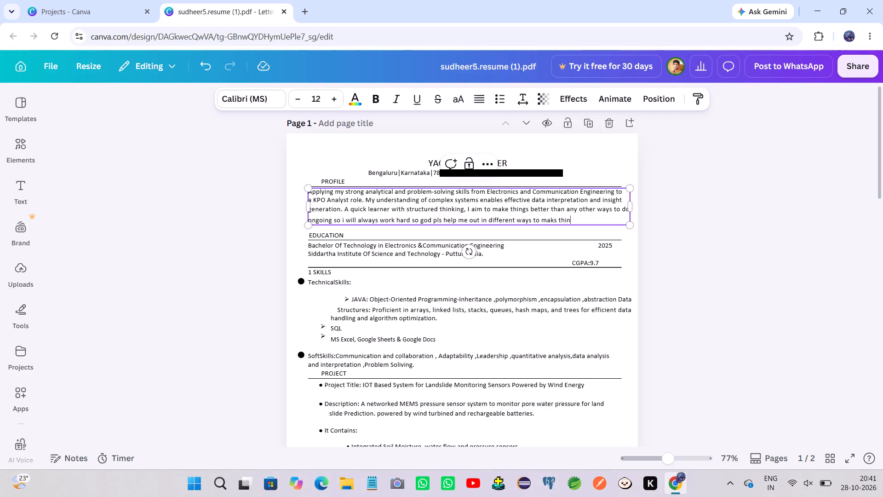
type("gs better in some b")
type("es")
type("t ways")
key("space")
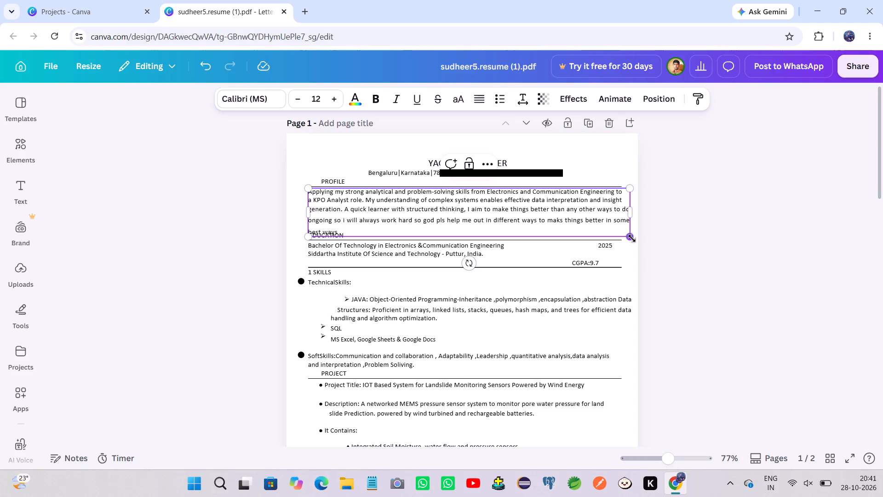
Scale the profile text box down proportionally from its lower corner until the font size is about 11.4.
left_click_drag(632, 238, 579, 219)
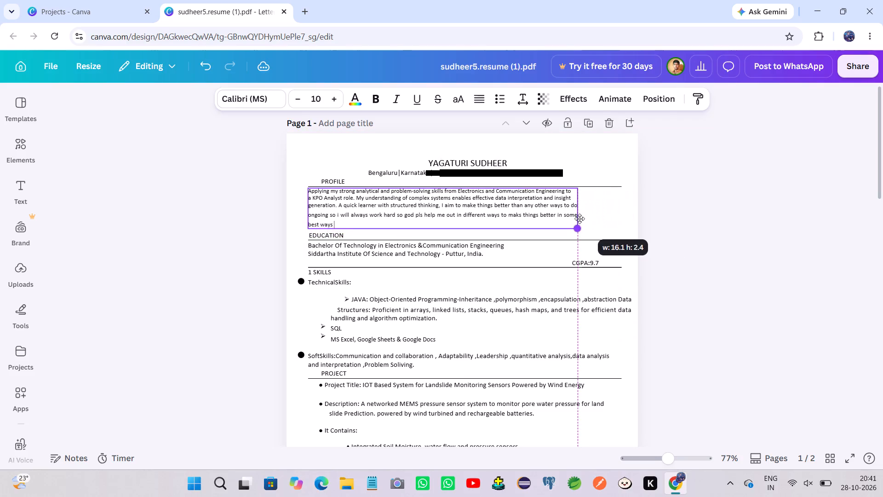
left_click_drag(579, 219, 600, 219)
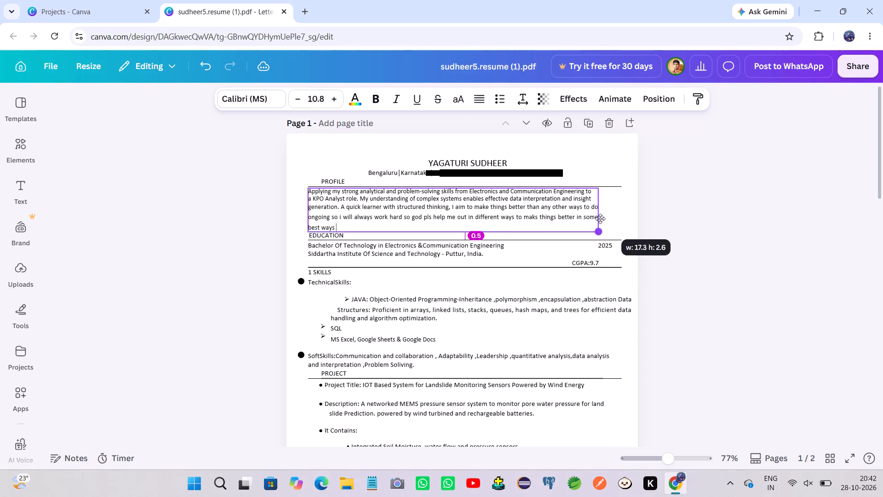
left_click_drag(600, 219, 489, 215)
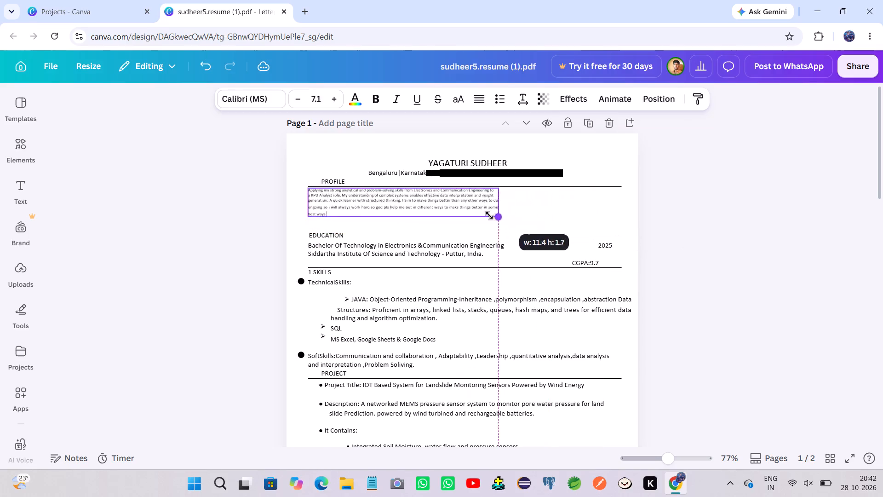
left_click_drag(489, 215, 449, 227)
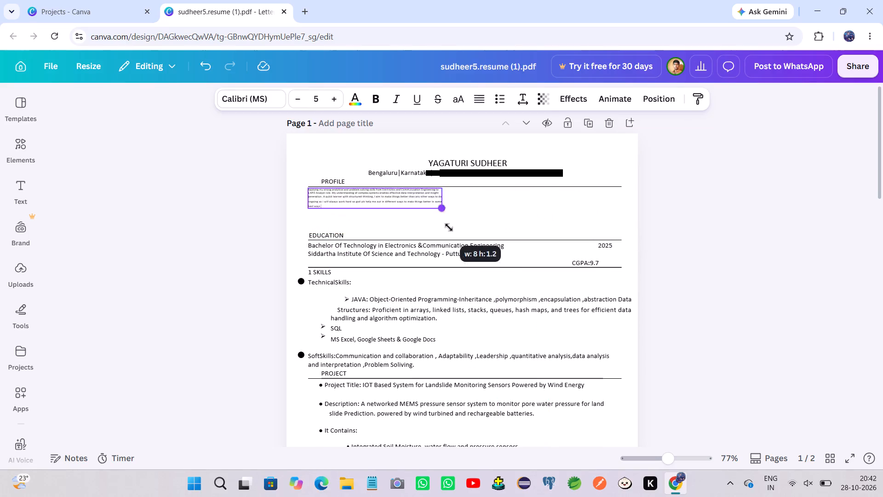
left_click_drag(449, 227, 607, 235)
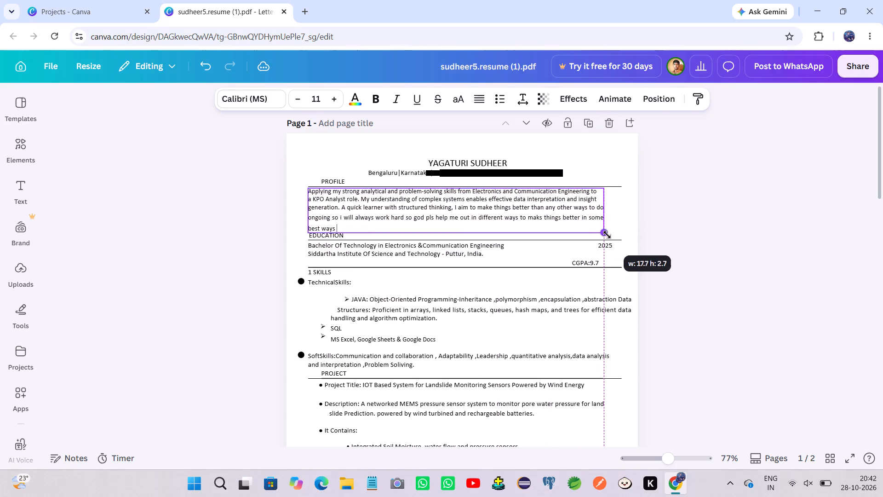
left_click_drag(607, 235, 615, 231)
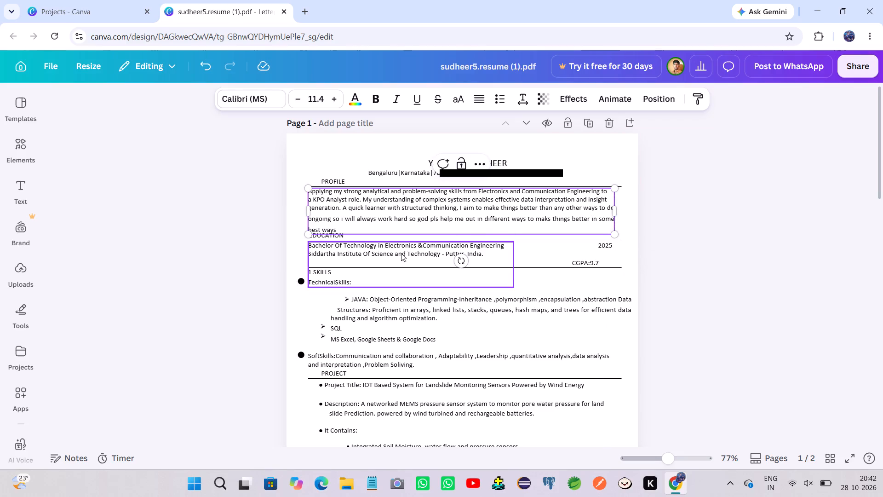
Replace the end of the profile paragraph after "ongoing so i" with "will work hard however u want".
left_click(365, 230)
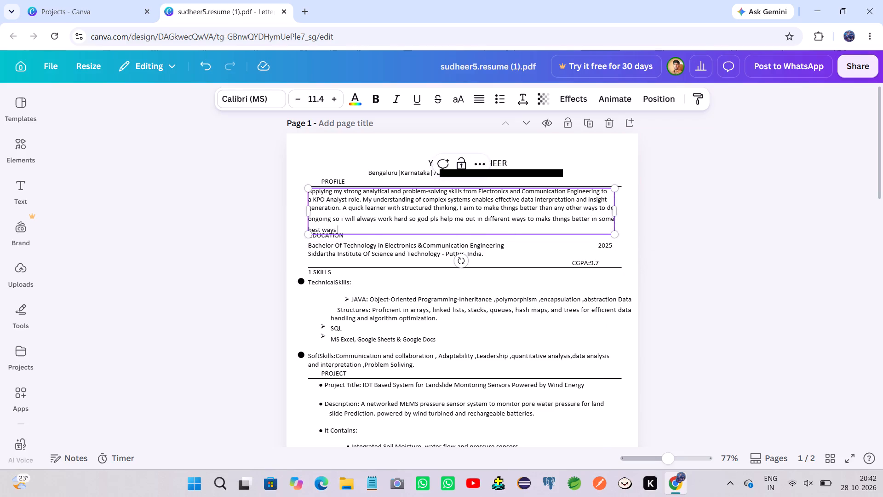
key("BackSpace")
key("BackSpace")
key("BackSpace")
key("BackSpace")
key("BackSpace")
key("BackSpace")
key("BackSpace")
key("BackSpace")
key("BackSpace")
key("BackSpace")
key("BackSpace")
key("BackSpace")
key("BackSpace")
key("BackSpace")
key("BackSpace")
key("BackSpace")
key("BackSpace")
key("BackSpace")
key("BackSpace")
key("BackSpace")
key("BackSpace")
key("BackSpace")
key("BackSpace")
key("BackSpace")
key("BackSpace")
key("BackSpace")
key("BackSpace")
key("BackSpace")
key("BackSpace")
key("BackSpace")
key("BackSpace")
key("BackSpace")
key("BackSpace")
key("BackSpace")
key("BackSpace")
key("BackSpace")
key("BackSpace")
key("BackSpace")
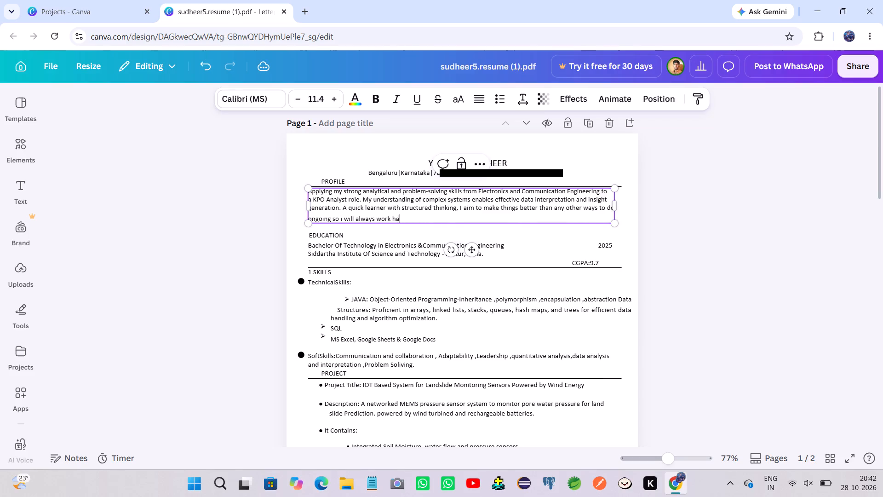
key("BackSpace")
key("BackSpace")
key("BackSpace")
key("BackSpace")
key("BackSpace")
key("BackSpace")
key("BackSpace")
key("BackSpace")
key("BackSpace")
key("BackSpace")
key("BackSpace")
key("BackSpace")
key("BackSpace")
key("BackSpace")
key("BackSpace")
key("BackSpace")
key("BackSpace")
key("BackSpace")
key("i")
type("ll")
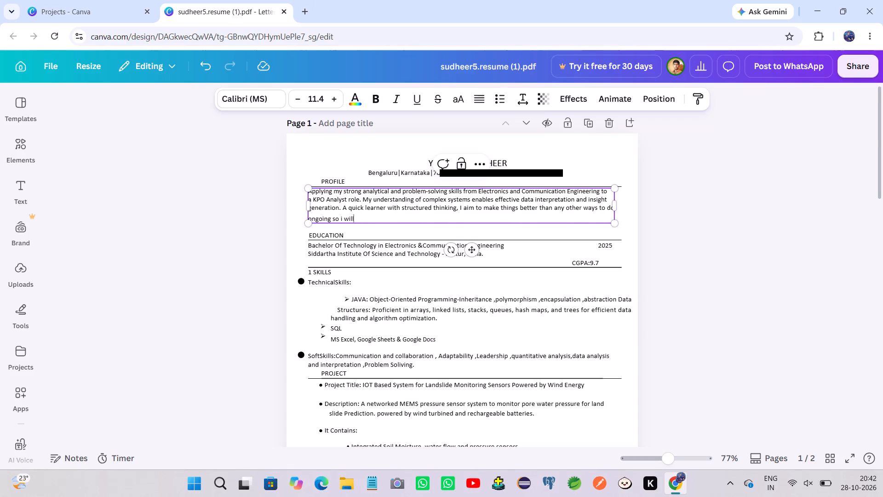
key("space")
type("work hard")
key("space")
type("howe")
type("ver")
key("space")
type("u want")
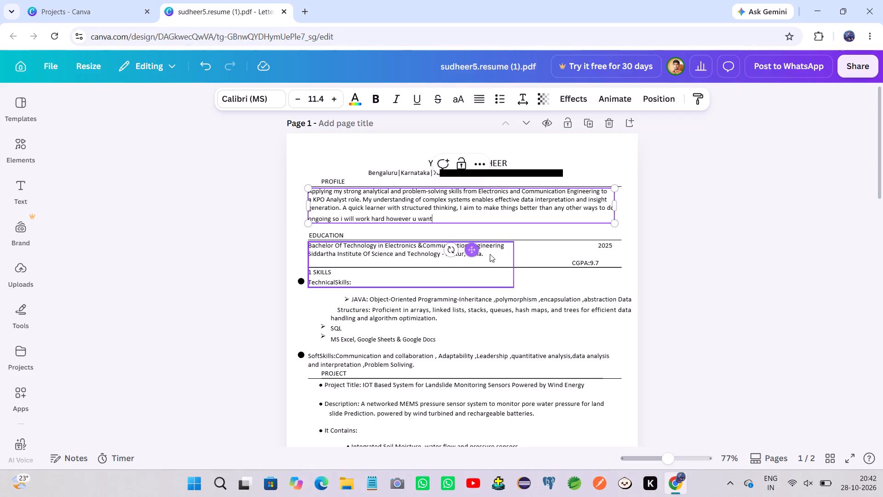
Replace the degree line under Education with "bachelor of electronics and communication engineering".
left_click(505, 248)
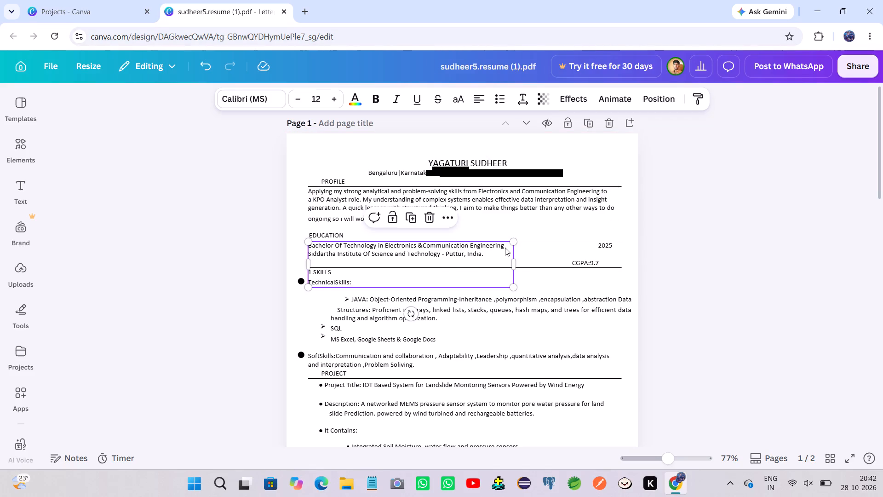
left_click(504, 244)
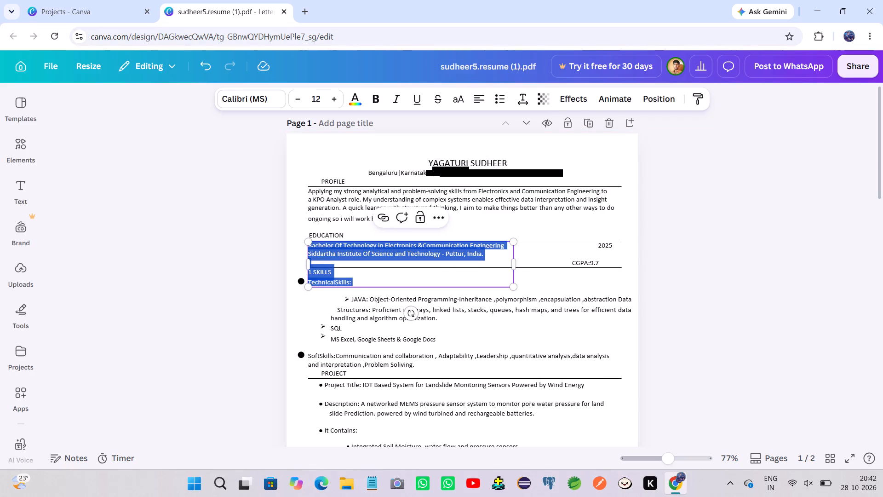
double_click(504, 244)
key("BackSpace")
key("BackSpace")
key("BackSpace")
key("BackSpace")
key("BackSpace")
key("BackSpace")
key("BackSpace")
key("BackSpace")
key("BackSpace")
key("BackSpace")
key("BackSpace")
key("BackSpace")
key("BackSpace")
key("BackSpace")
key("BackSpace")
key("BackSpace")
key("BackSpace")
key("BackSpace")
key("BackSpace")
key("BackSpace")
key("BackSpace")
key("BackSpace")
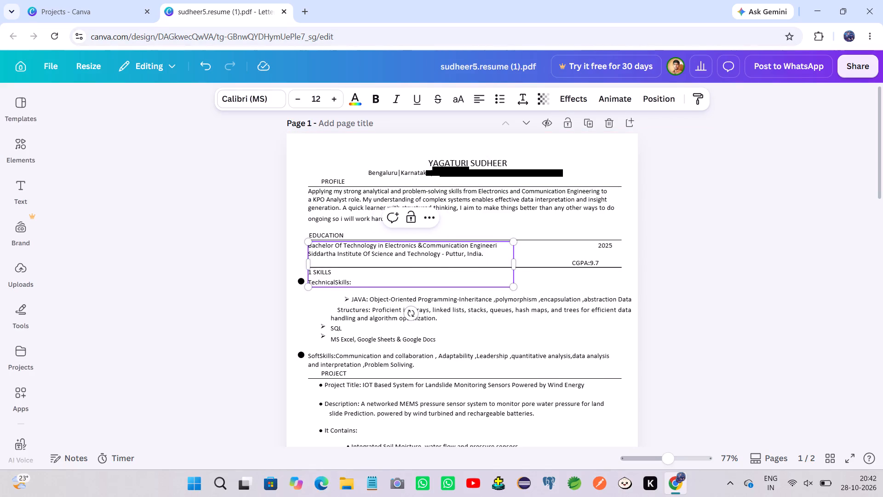
key("BackSpace")
key("BackSpace")
key("BackSpace")
key("BackSpace")
key("BackSpace")
key("BackSpace")
key("BackSpace")
key("BackSpace")
key("BackSpace")
key("BackSpace")
key("BackSpace")
key("BackSpace")
key("BackSpace")
key("BackSpace")
key("BackSpace")
key("BackSpace")
key("BackSpace")
key("BackSpace")
key("BackSpace")
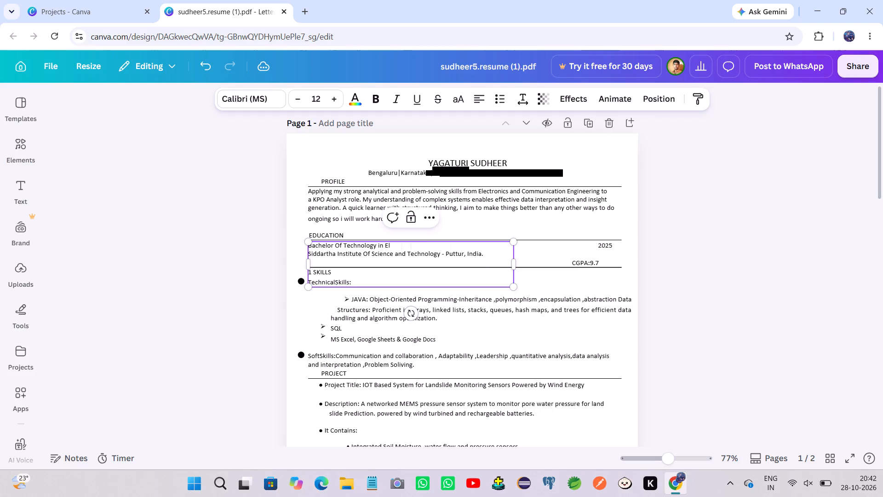
key("BackSpace")
key("BackSpace")
key("BackSpace")
key("BackSpace")
key("BackSpace")
key("BackSpace")
key("BackSpace")
key("BackSpace")
key("BackSpace")
key("BackSpace")
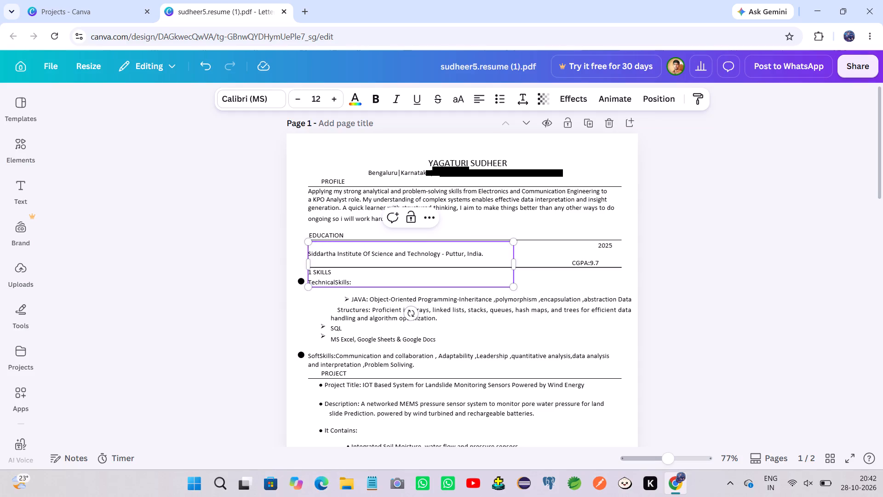
type("bachelor of electronics and communi")
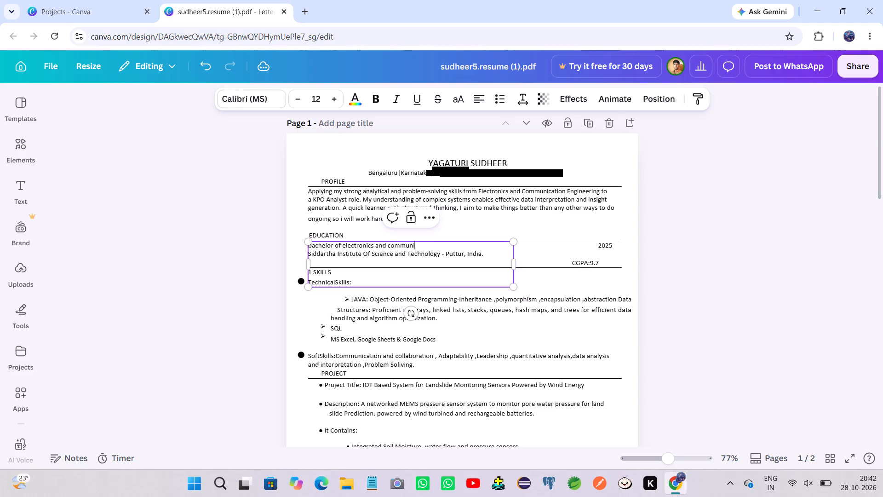
type("cation engi")
type("neering")
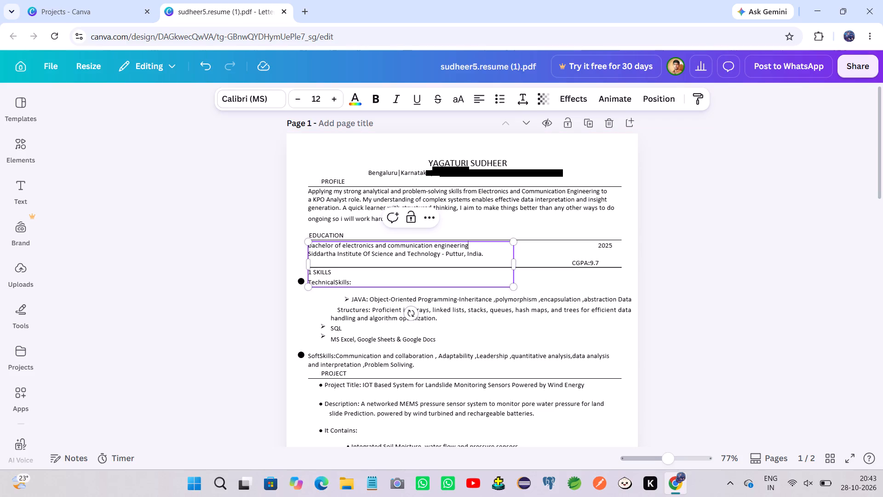
Replace the institute line under Education with "siddhartha institute of scienece and technology puttur".
left_click(490, 256)
key("BackSpace")
key("BackSpace")
key("BackSpace")
key("BackSpace")
key("BackSpace")
key("BackSpace")
key("BackSpace")
key("BackSpace")
key("BackSpace")
key("BackSpace")
key("BackSpace")
key("BackSpace")
key("BackSpace")
key("BackSpace")
key("BackSpace")
key("BackSpace")
key("BackSpace")
key("BackSpace")
key("BackSpace")
key("BackSpace")
key("BackSpace")
key("BackSpace")
key("BackSpace")
key("BackSpace")
key("BackSpace")
key("BackSpace")
key("BackSpace")
key("BackSpace")
key("BackSpace")
key("BackSpace")
key("BackSpace")
key("BackSpace")
key("BackSpace")
key("BackSpace")
key("BackSpace")
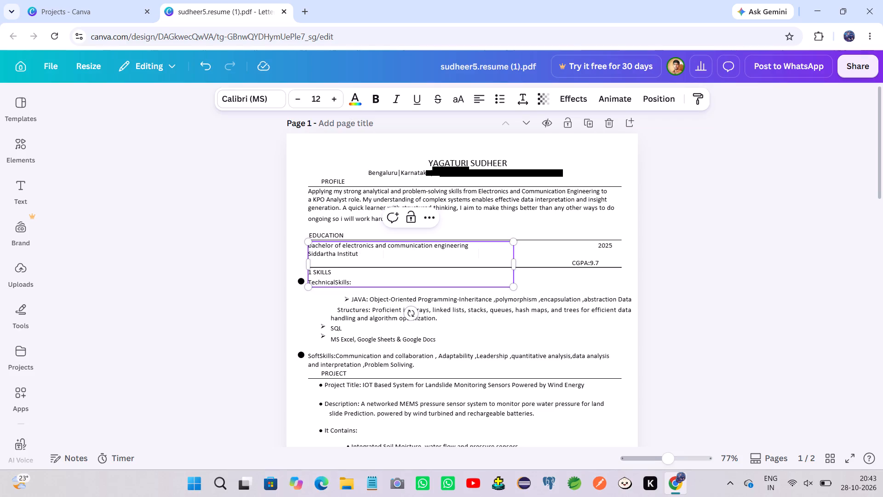
key("BackSpace")
key("BackSpace")
key("BackSpace")
key("BackSpace")
key("BackSpace")
key("BackSpace")
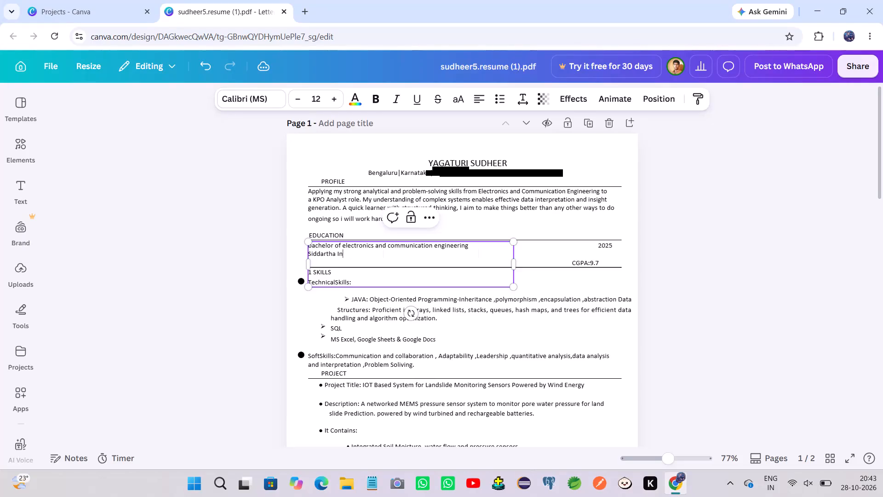
key("BackSpace")
key("BackSpace")
key("BackSpace")
key("BackSpace")
key("BackSpace")
key("BackSpace")
key("BackSpace")
key("BackSpace")
key("BackSpace")
key("BackSpace")
key("BackSpace")
key("BackSpace")
type("si")
type("ddhartha")
key("space")
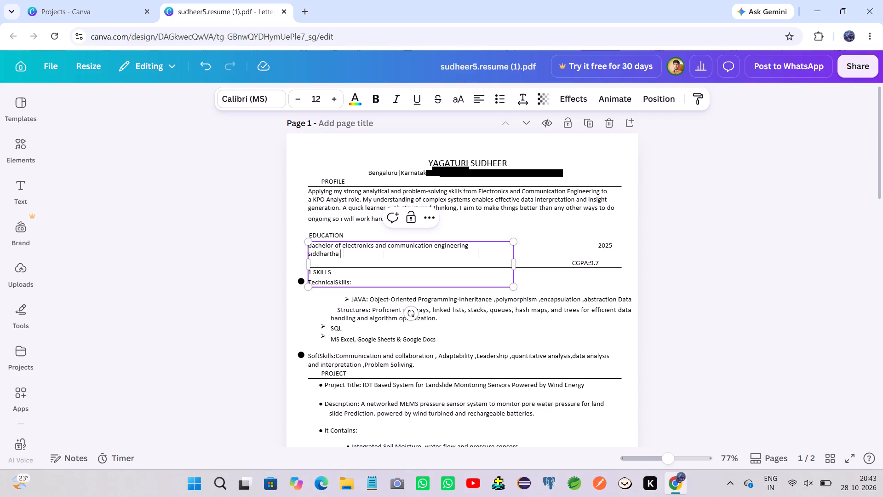
type("ins")
type("titute")
key("space")
type("of ecience a")
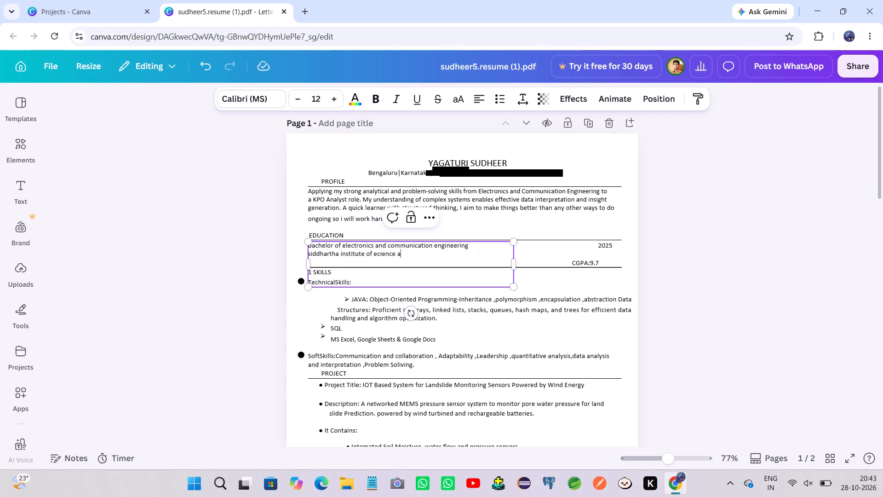
key("BackSpace")
key("BackSpace")
key("BackSpace")
key("BackSpace")
key("BackSpace")
key("BackSpace")
key("BackSpace")
key("BackSpace")
key("BackSpace")
type("sc")
type("ienece and technology")
key("space")
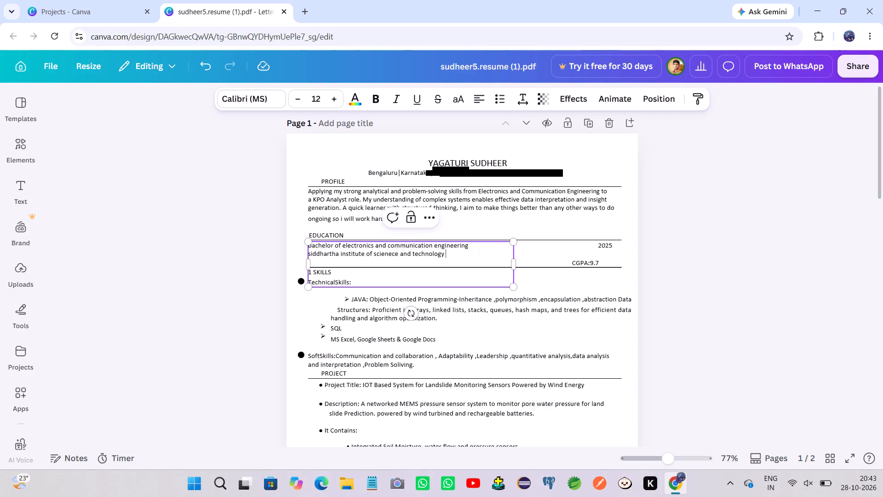
type("puttur")
Scale the JAVA text box under Technical Skills up proportionally from its upper-left corner until the font size is about 12.7.
scroll(486, 277, "down", 1)
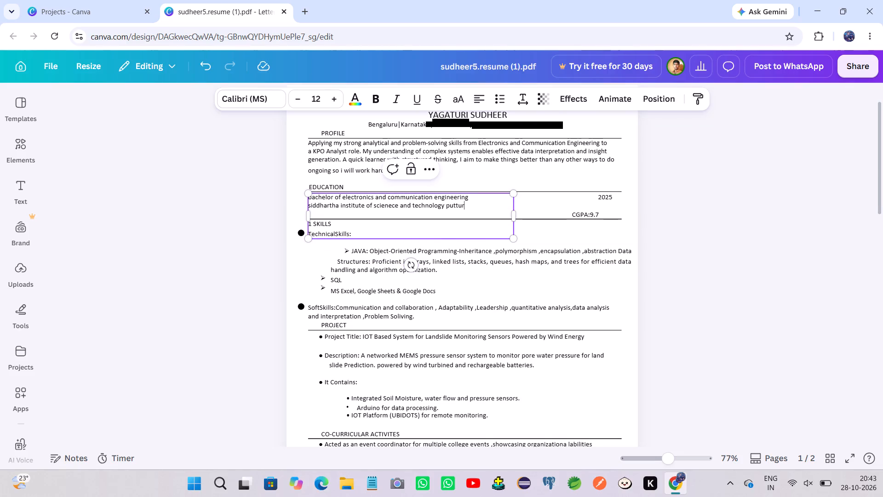
left_click(342, 252)
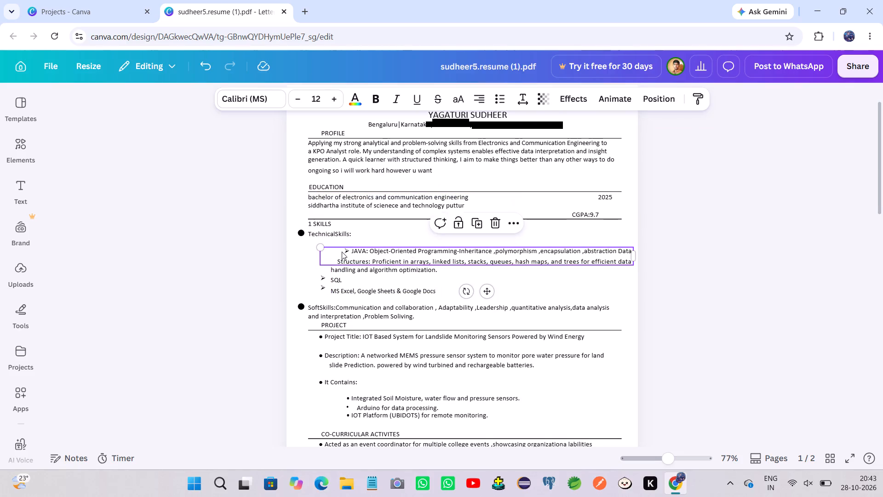
left_click(341, 248)
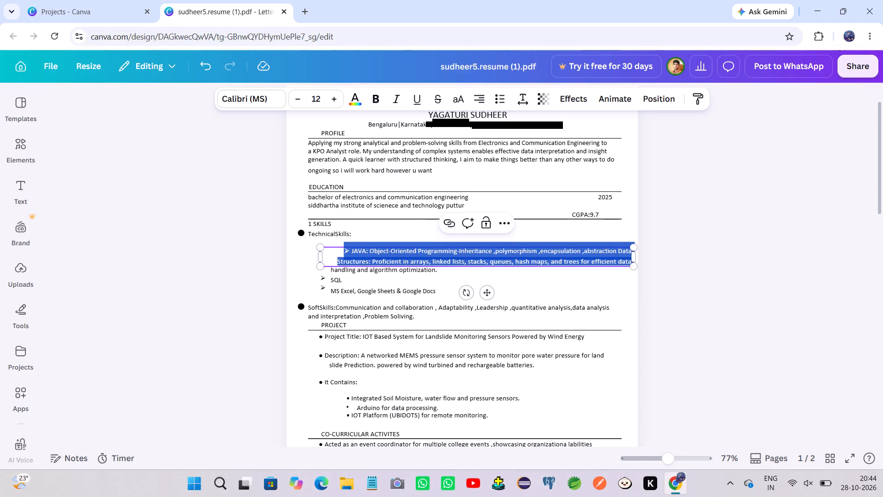
scroll(341, 248, "left", 1)
left_click_drag(322, 248, 309, 247)
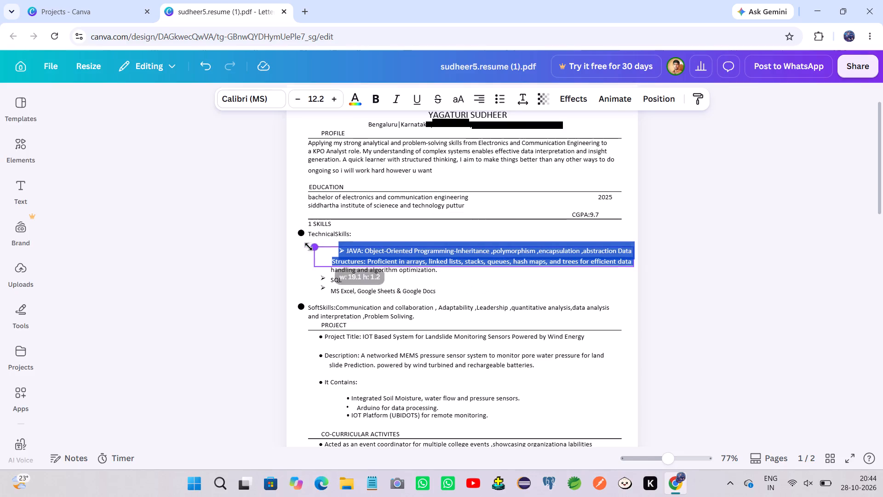
left_click_drag(309, 247, 304, 246)
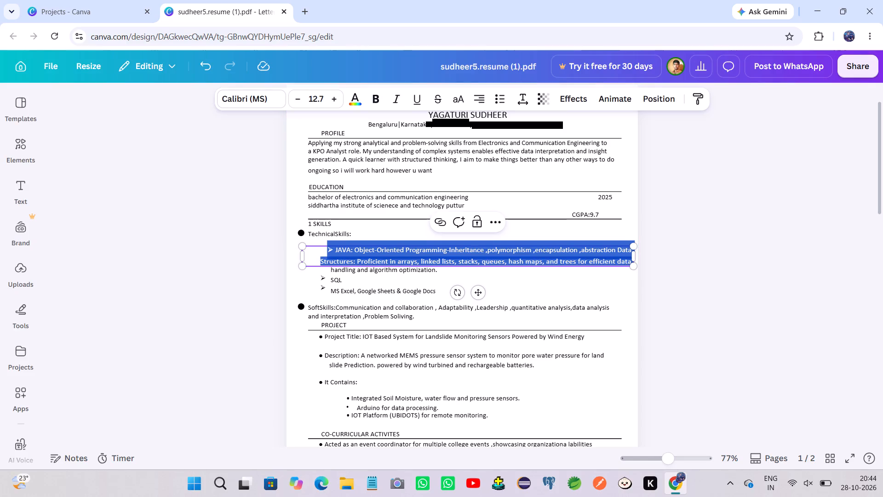
left_click(305, 305)
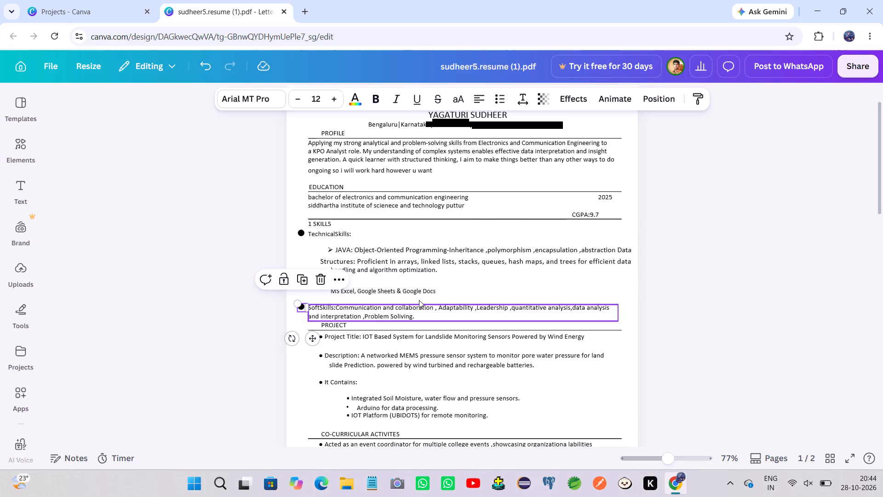
left_click(487, 276)
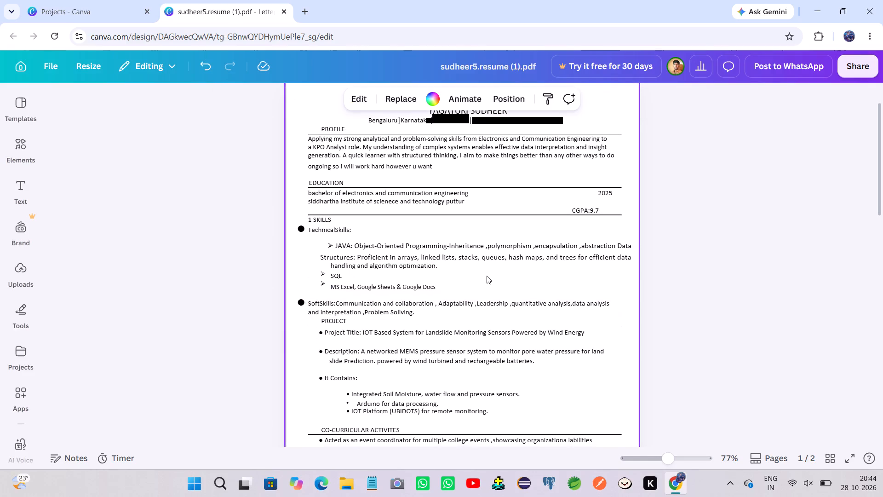
Replace the project title line under Project with "project: iot based system for landslide montioring sensors powered by wind enery".
scroll(487, 276, "down", 1)
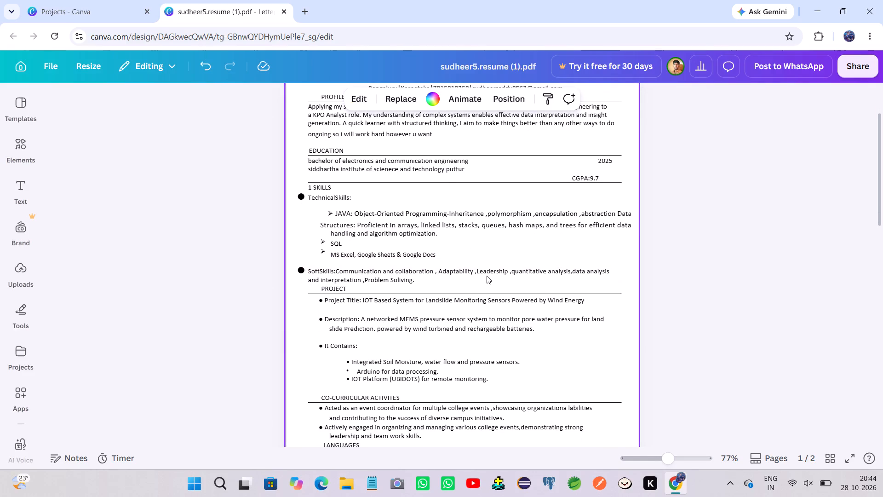
scroll(487, 276, "down", 1)
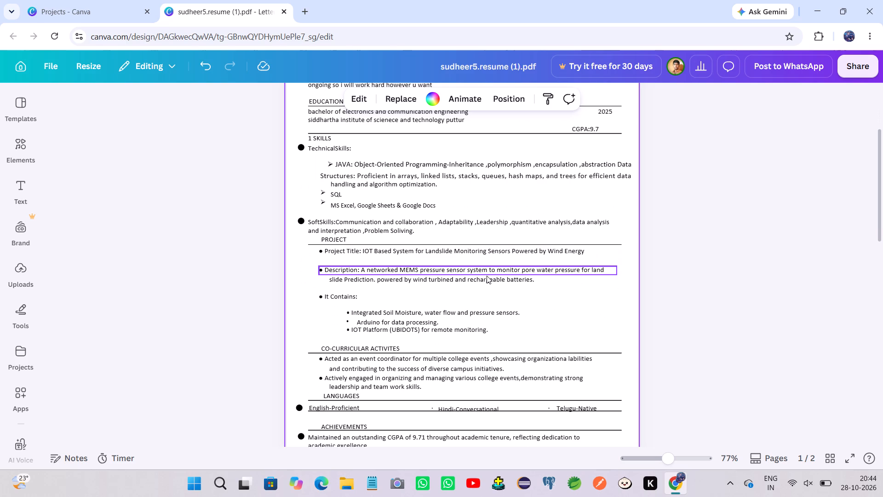
left_click(592, 245)
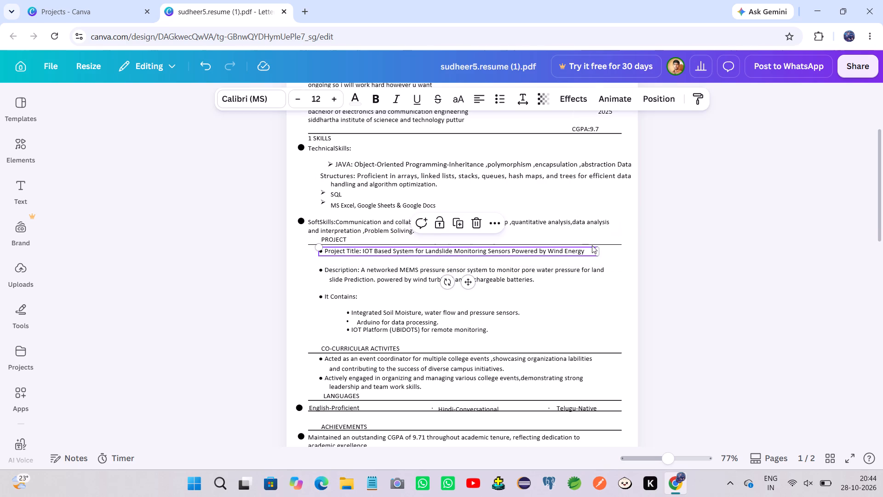
left_click(586, 248)
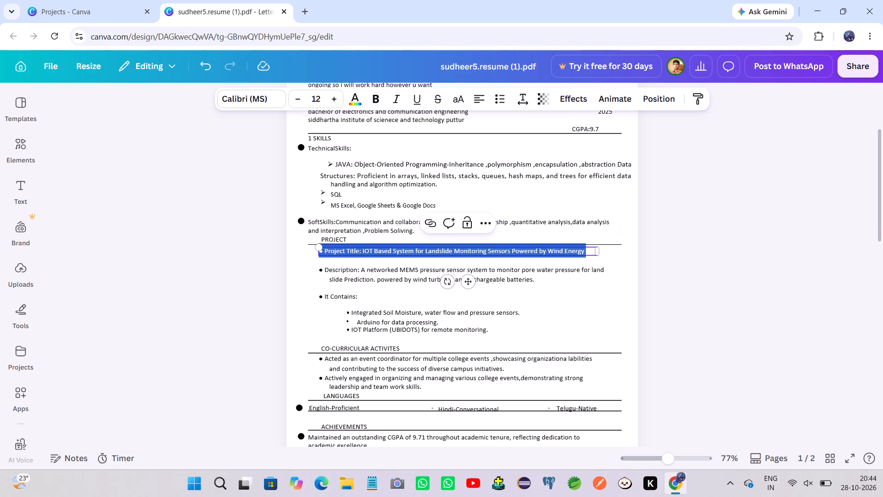
key("BackSpace")
key("BackSpace")
key("BackSpace")
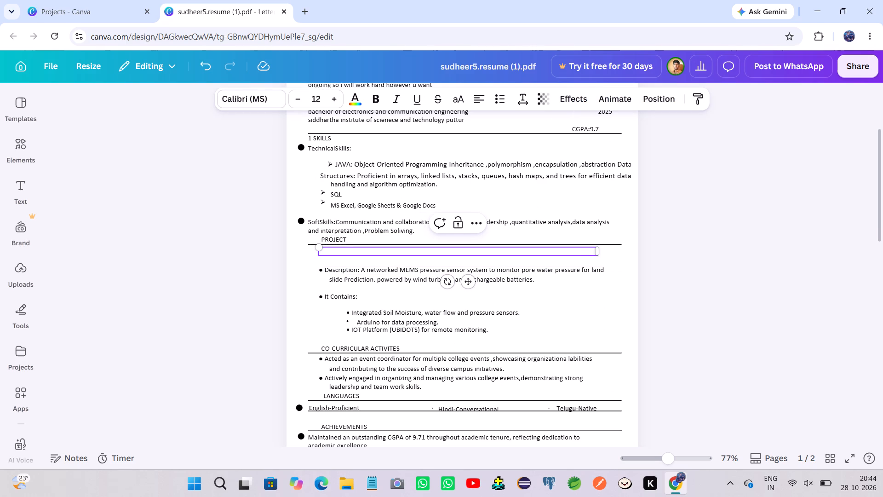
key("p")
key("r")
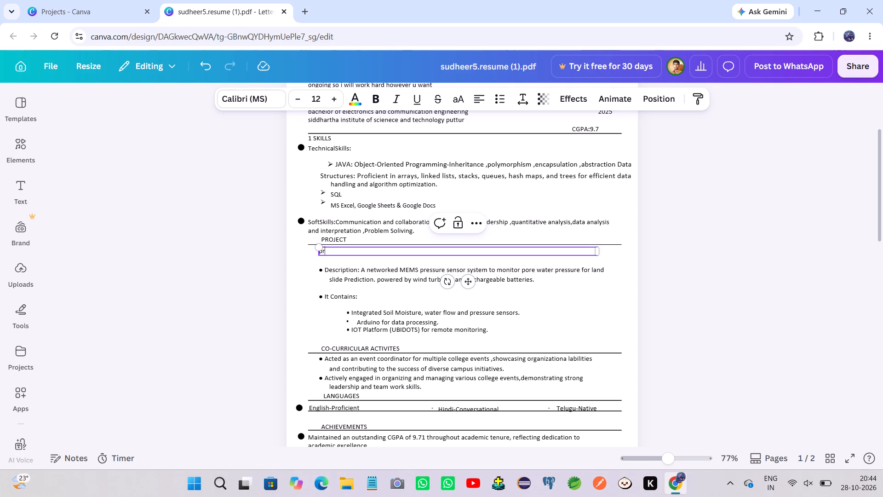
key("o")
type("ject")
type(":")
key("space")
type("iot based syste")
key("m")
key("space")
type("for landslide")
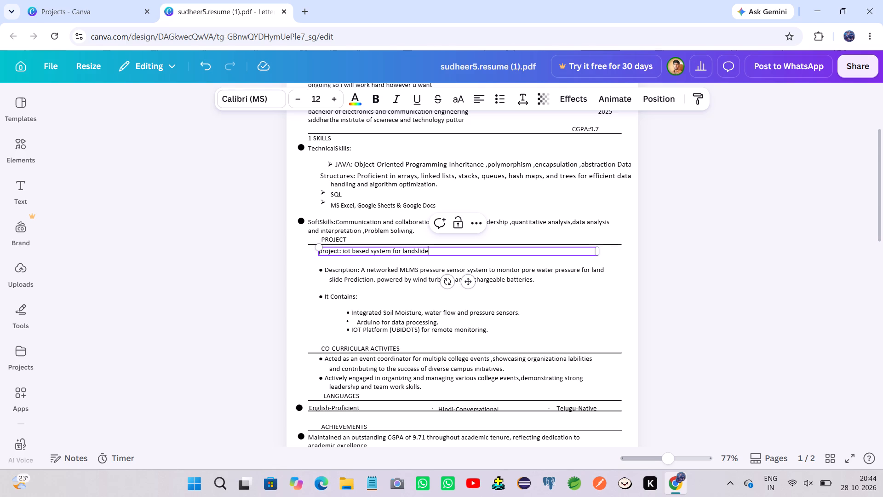
key("space")
type("montioring sens")
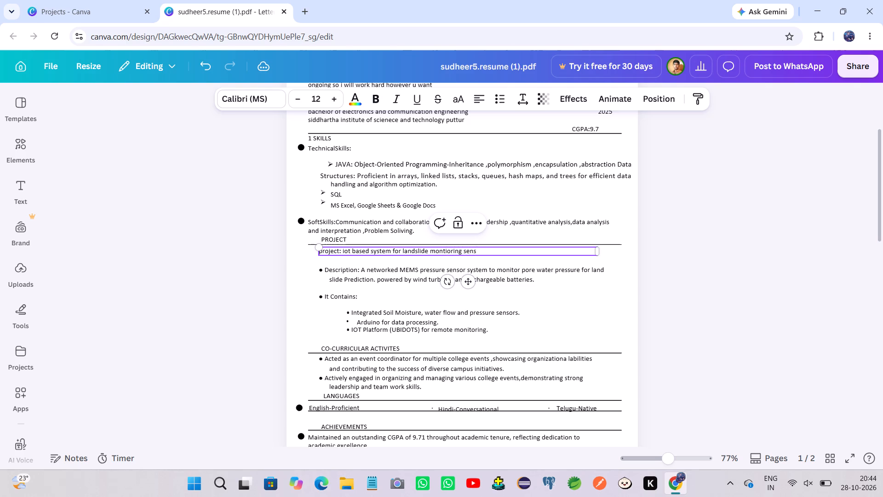
type("ors")
key("space")
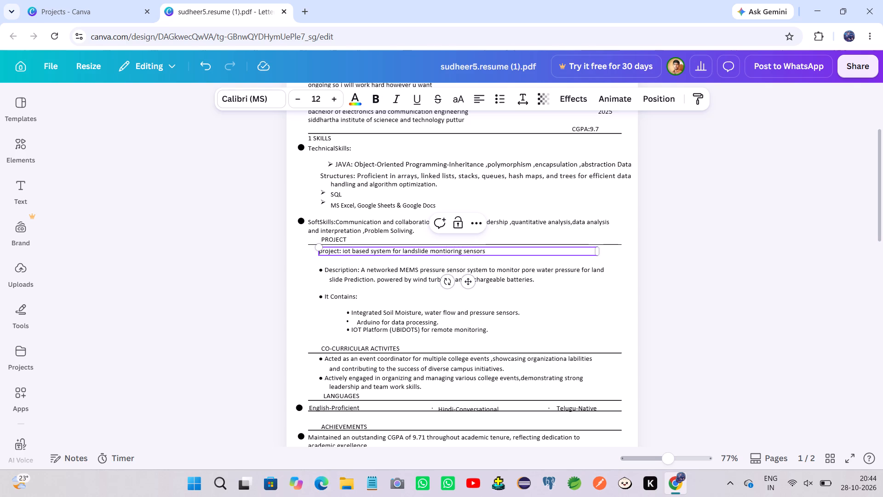
type("powered by winf")
key("BackSpace")
type("d enery")
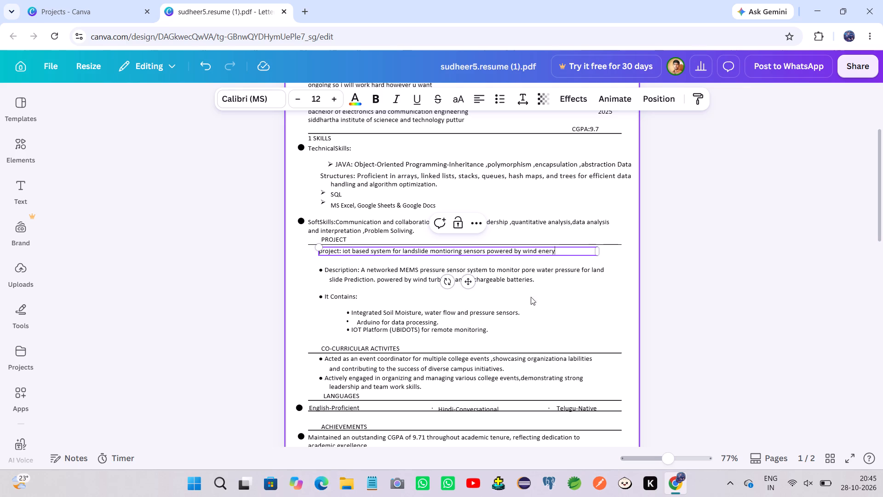
Replace the Description line under Project with "micro electro mechanical system it is a mems presurre sensor".
left_click(418, 270)
left_click(417, 270)
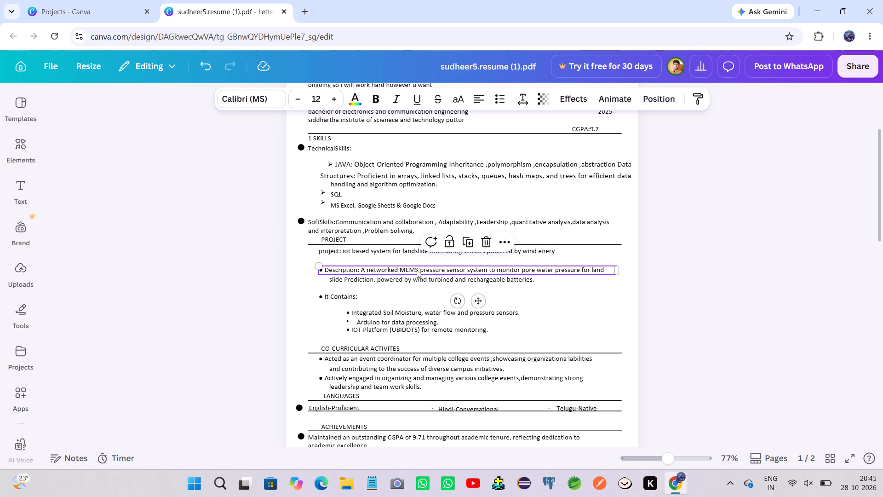
key("BackSpace")
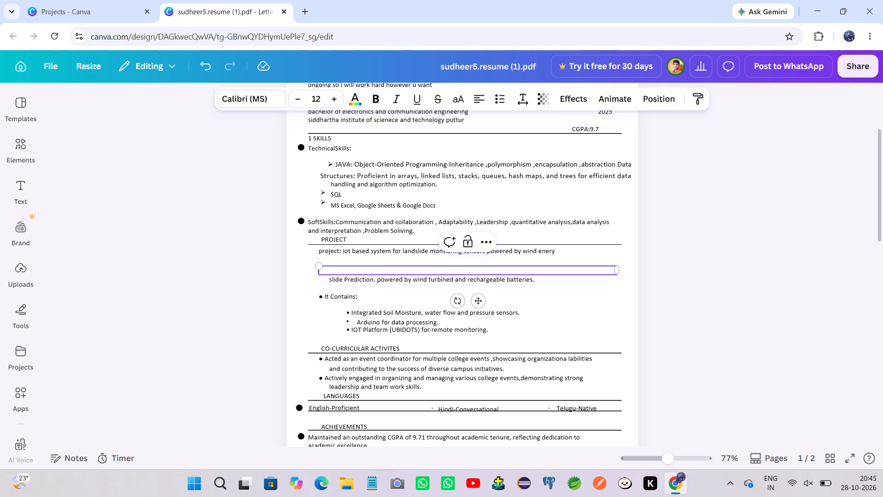
key("m")
type("icr")
type("o")
key("space")
type("electro mechanical syste")
type("m")
key("space")
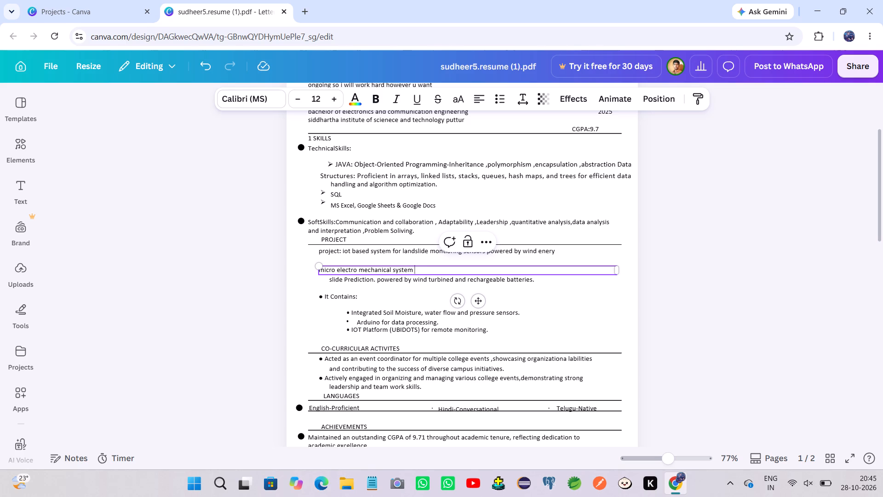
key("i")
type("t is a")
key("space")
type("mems")
key("space")
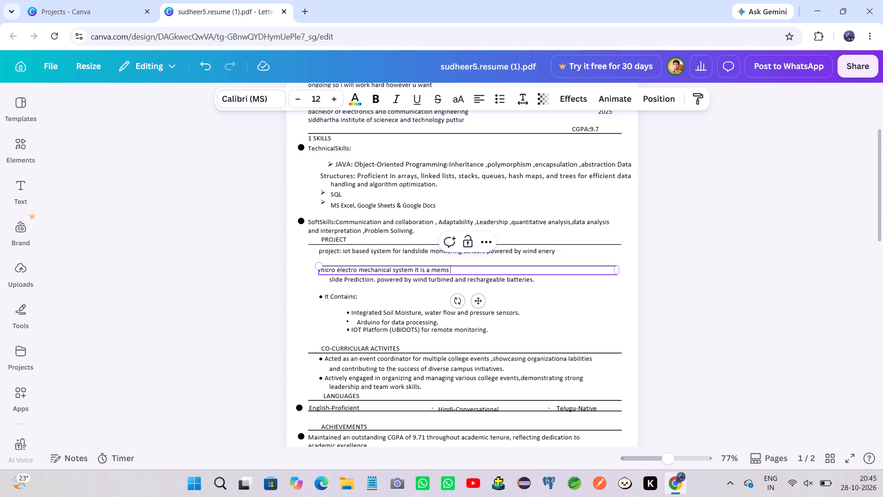
type("presu")
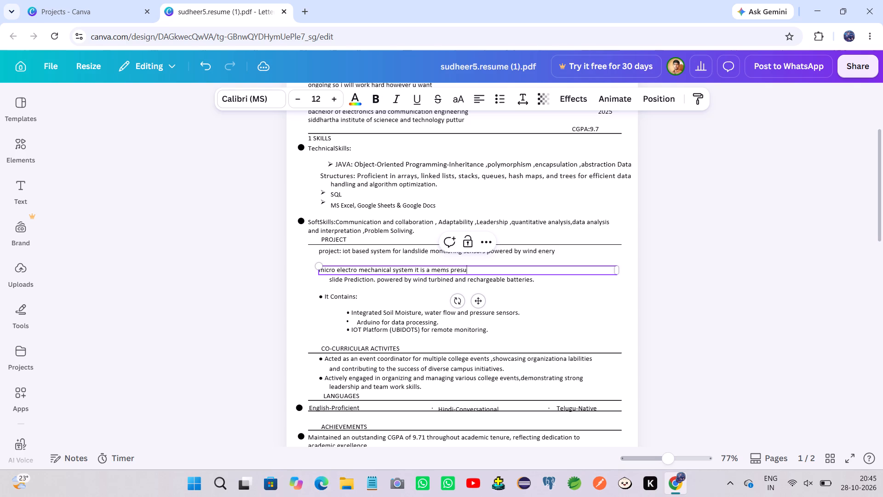
type("rre")
key("space")
type("sensor")
Rewrite the end of the "slide Prediction" line under Project, after "wind turbined", as "and rechargable batteries aremore".
scroll(517, 278, "down", 1)
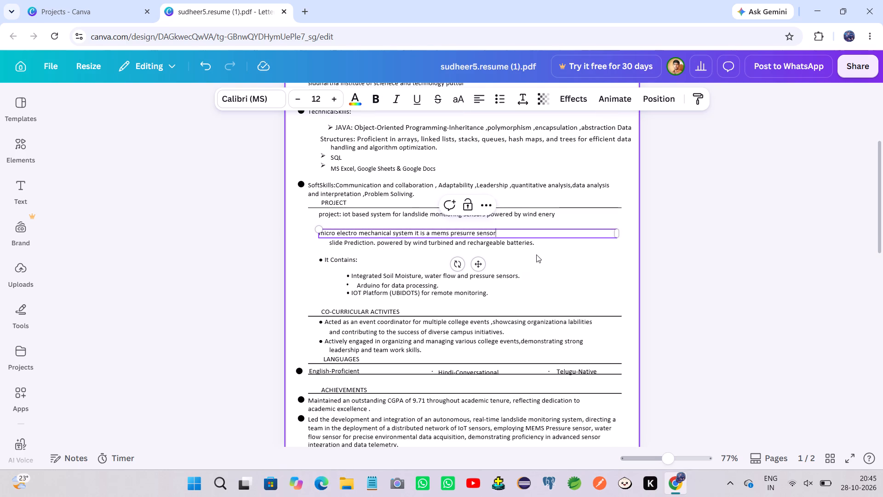
left_click(543, 242)
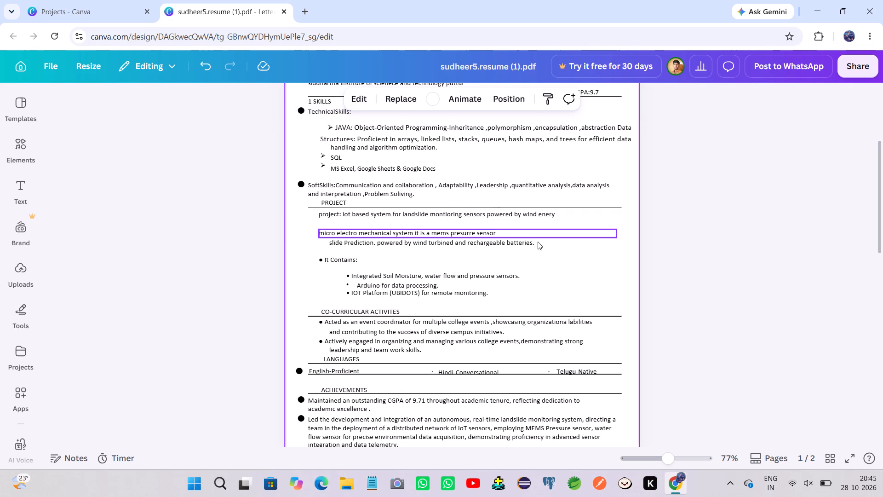
left_click(531, 242)
left_click(531, 242)
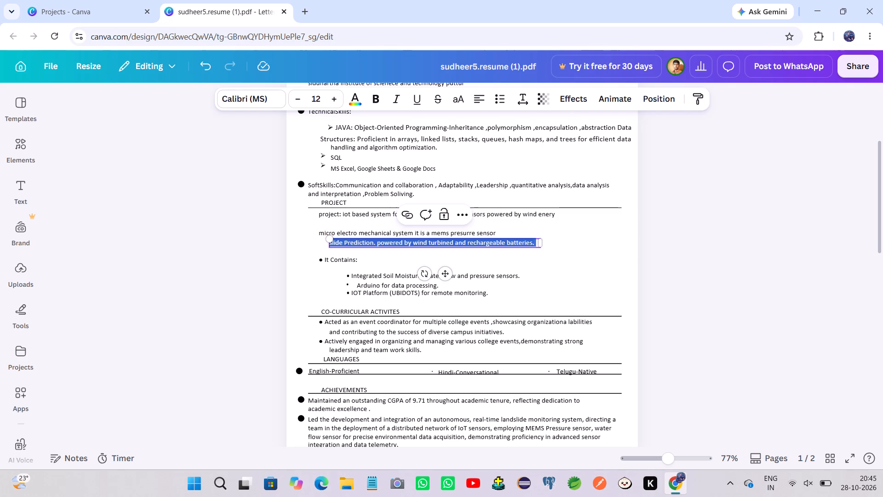
left_click(531, 242)
key("space")
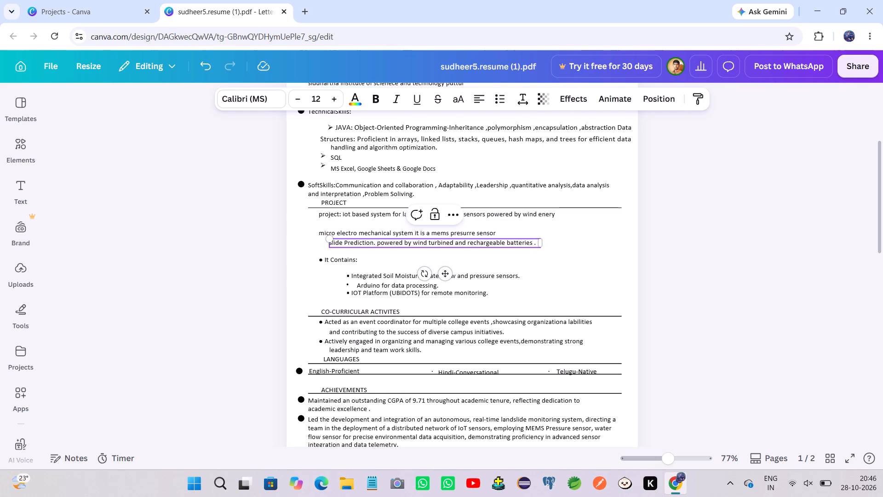
key("BackSpace")
key("BackSpace")
key("BackSpace")
key("BackSpace")
key("BackSpace")
key("BackSpace")
key("BackSpace")
key("Right")
key("BackSpace")
key("BackSpace")
key("BackSpace")
key("BackSpace")
key("BackSpace")
key("BackSpace")
key("BackSpace")
key("BackSpace")
key("BackSpace")
key("BackSpace")
key("BackSpace")
key("BackSpace")
key("BackSpace")
key("BackSpace")
key("BackSpace")
key("BackSpace")
key("BackSpace")
key("BackSpace")
key("BackSpace")
key("BackSpace")
key("BackSpace")
type("an")
type("d")
key("space")
key("space")
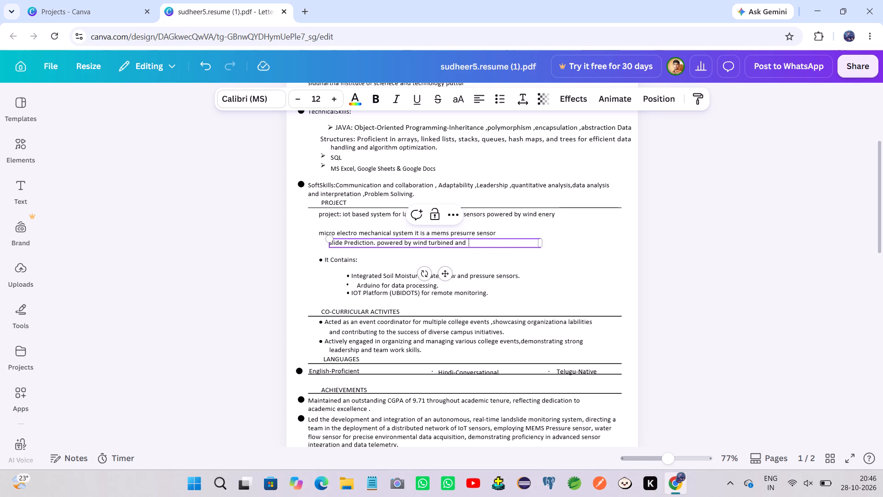
type("rechargable")
key("space")
type("ba")
type("tteries are")
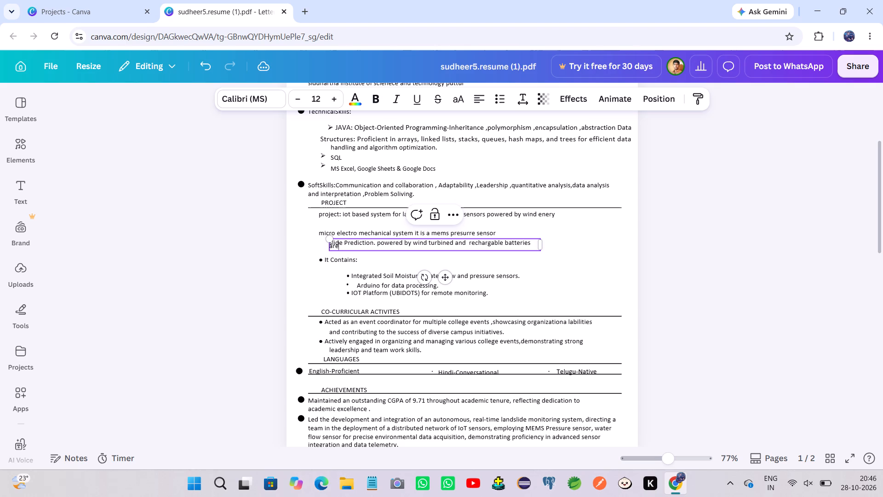
key("BackSpace")
key("BackSpace")
key("BackSpace")
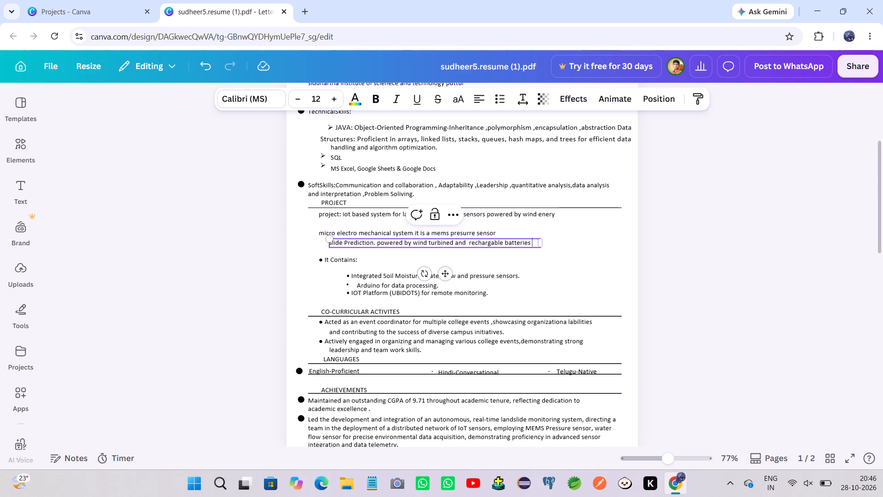
type("are")
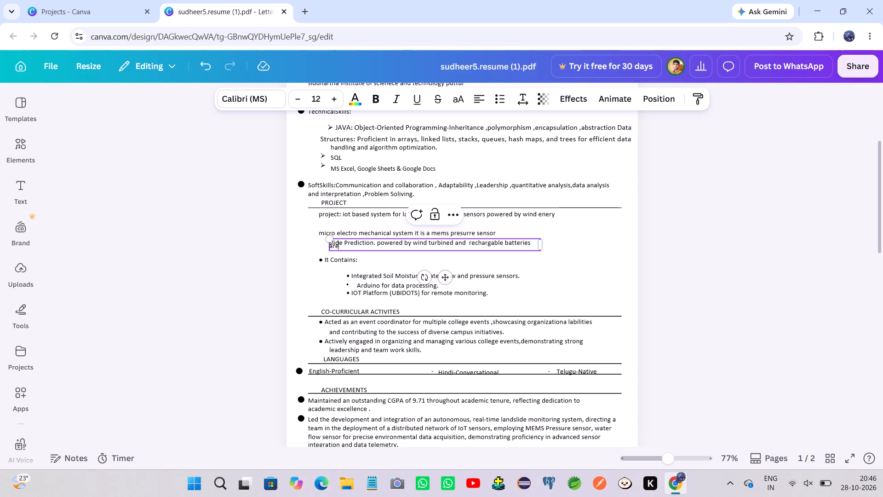
type("more")
key("space")
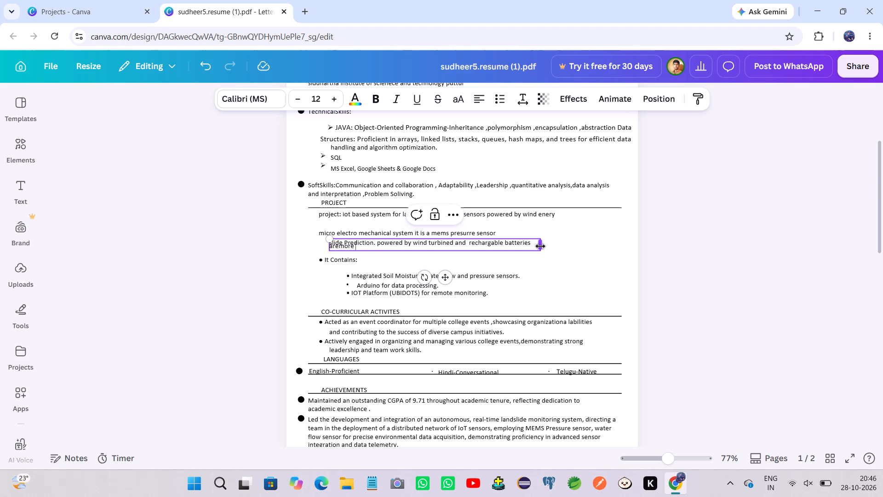
Widen the "slide Prediction" text box slightly by extending its right edge.
left_click_drag(540, 246, 551, 241)
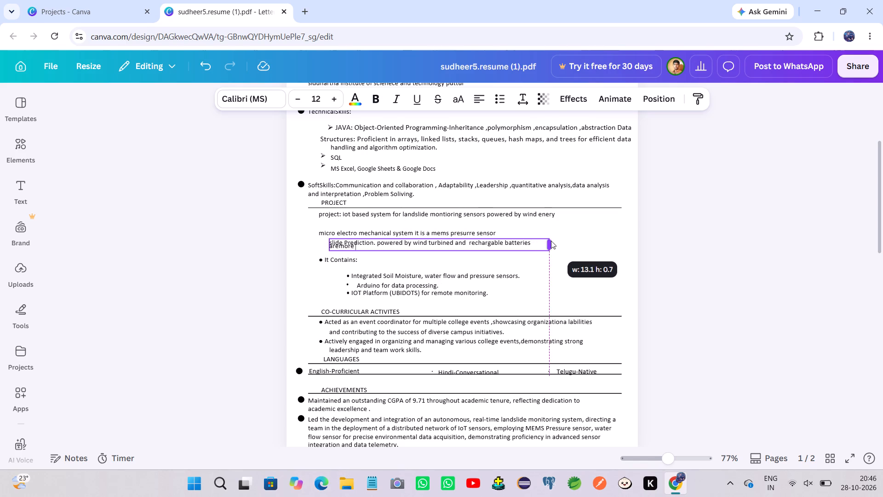
left_click_drag(551, 241, 556, 241)
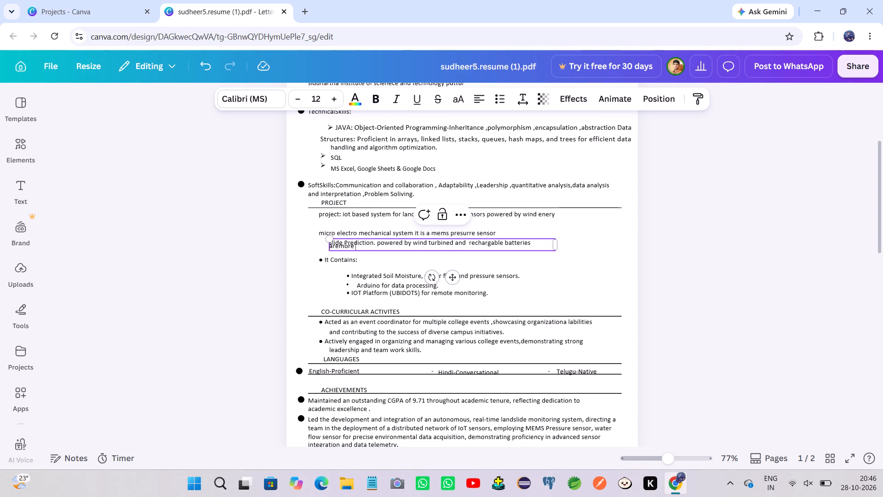
Append "efficent i would say" to the end of the "slide Prediction" text under Project.
type("efficent")
key("space")
type("i would")
key("space")
type("saa")
key("BackSpace")
key("y")
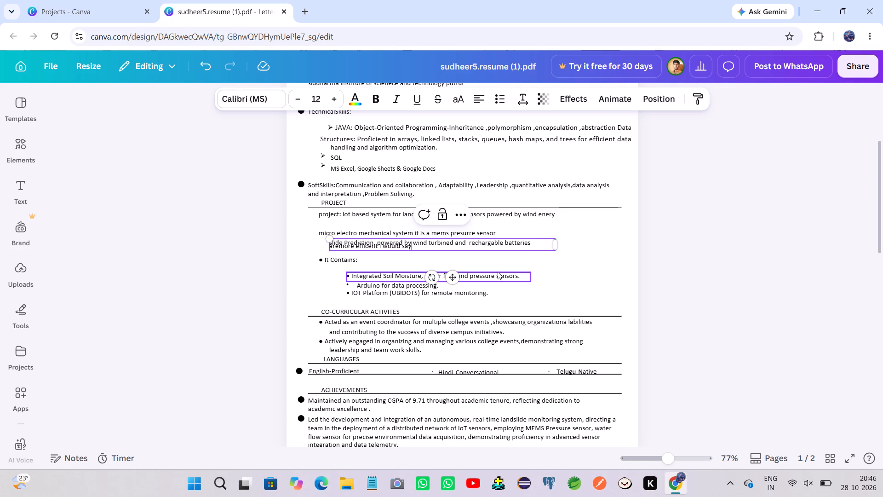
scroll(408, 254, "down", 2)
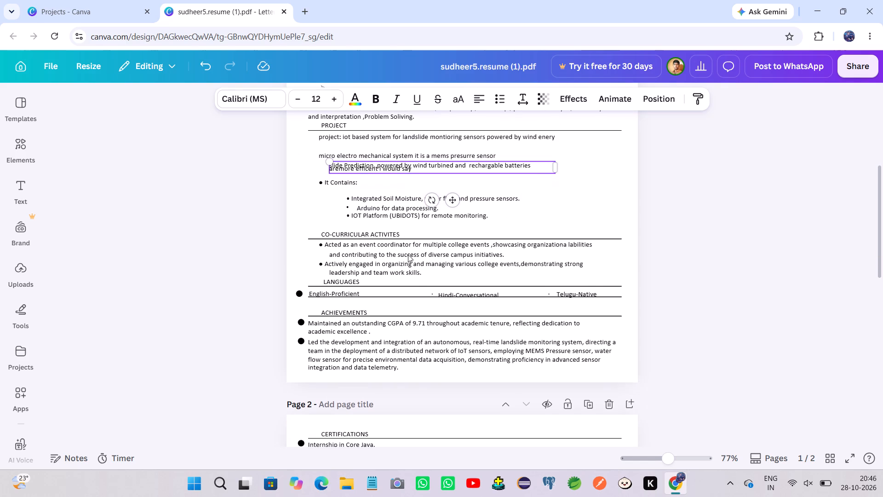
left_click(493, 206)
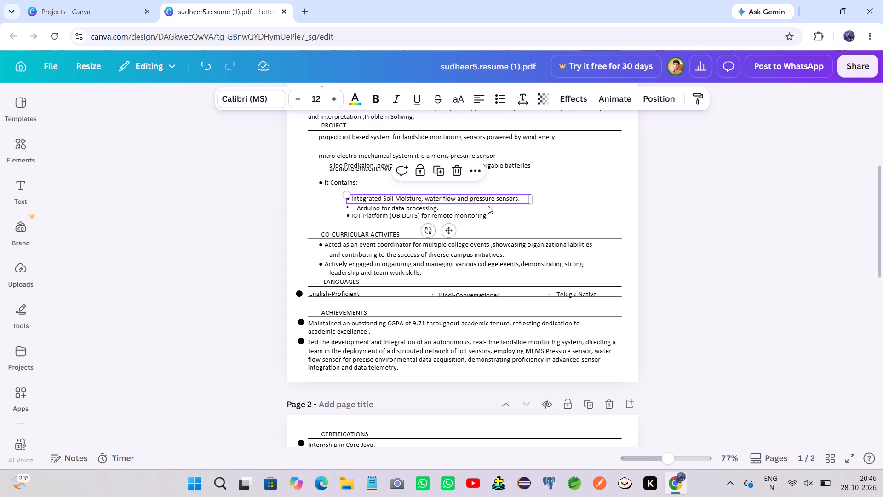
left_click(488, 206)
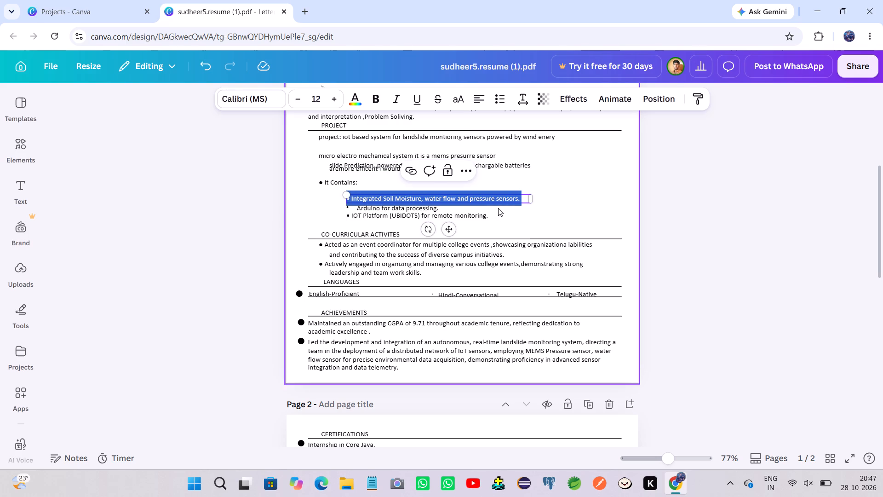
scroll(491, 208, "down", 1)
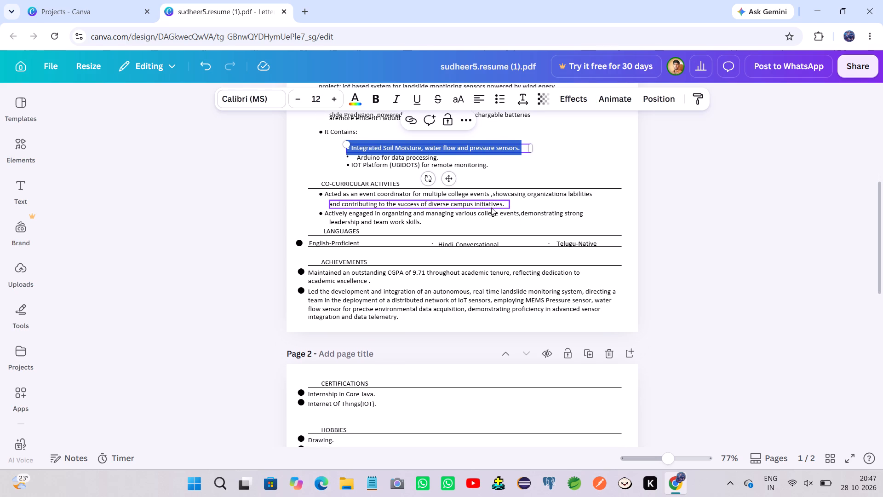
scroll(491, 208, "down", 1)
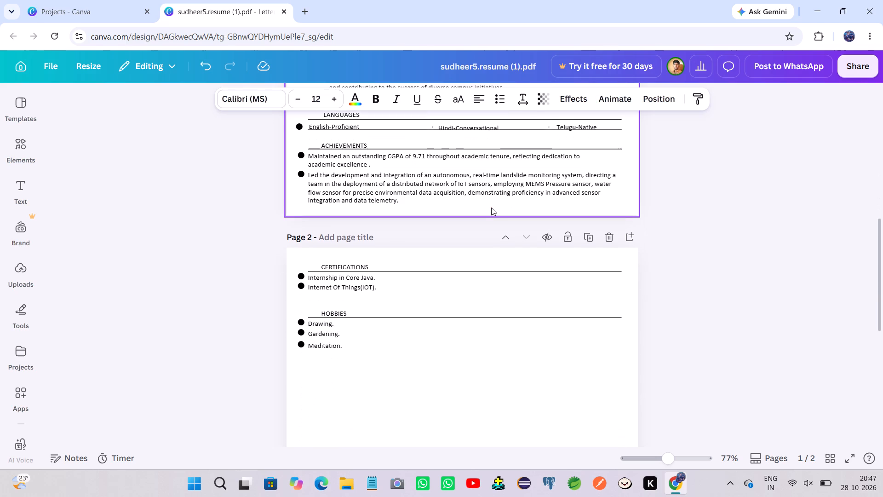
Review the rest of the resume, from the Achievements section through the end of page 2.
scroll(491, 208, "down", 3)
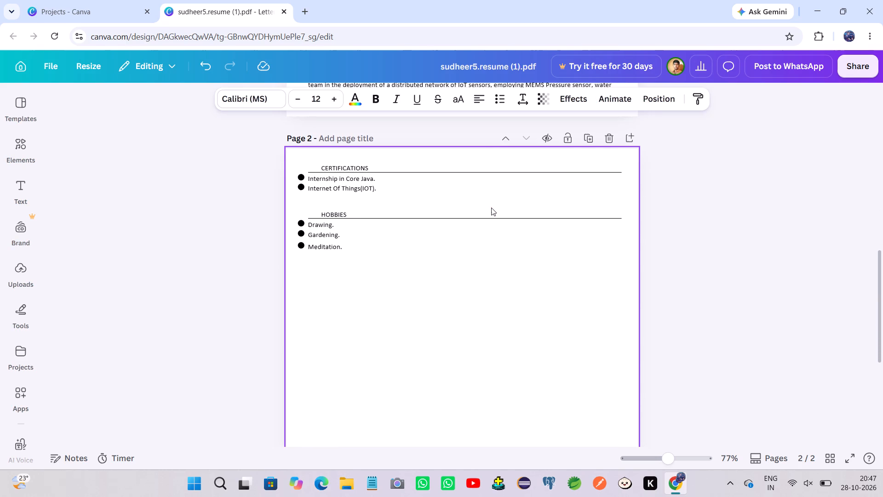
scroll(491, 208, "down", 4)
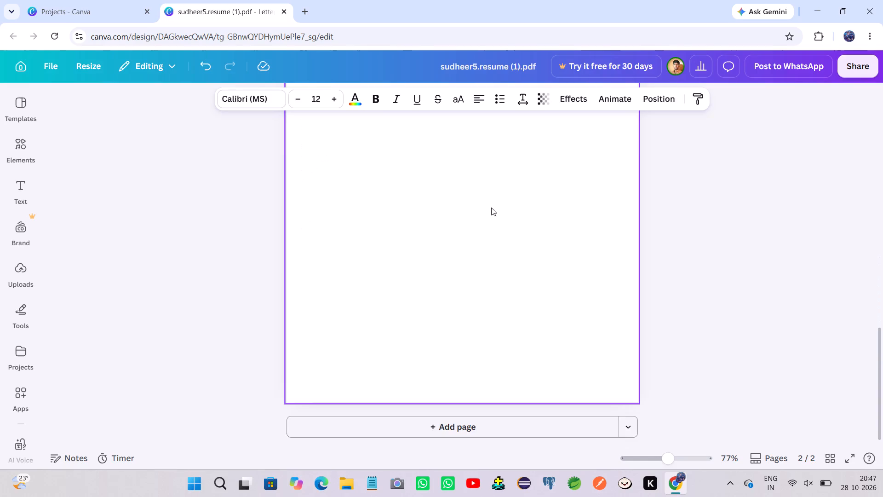
scroll(491, 208, "up", 12)
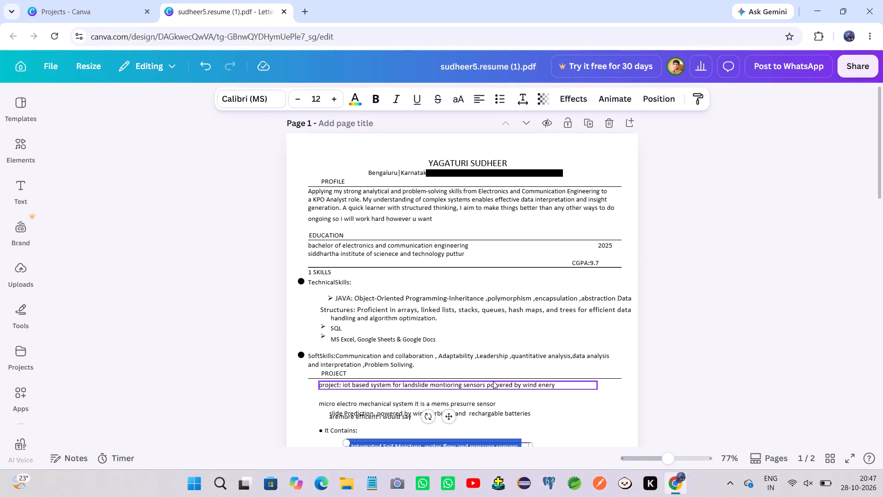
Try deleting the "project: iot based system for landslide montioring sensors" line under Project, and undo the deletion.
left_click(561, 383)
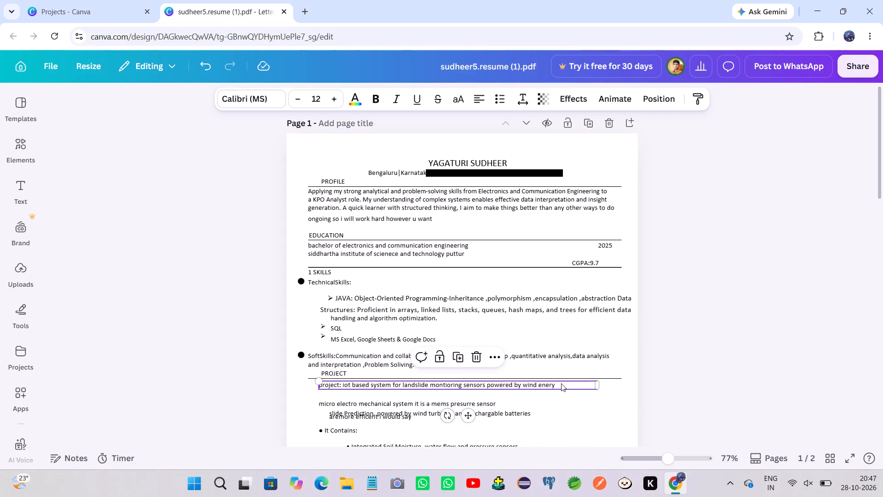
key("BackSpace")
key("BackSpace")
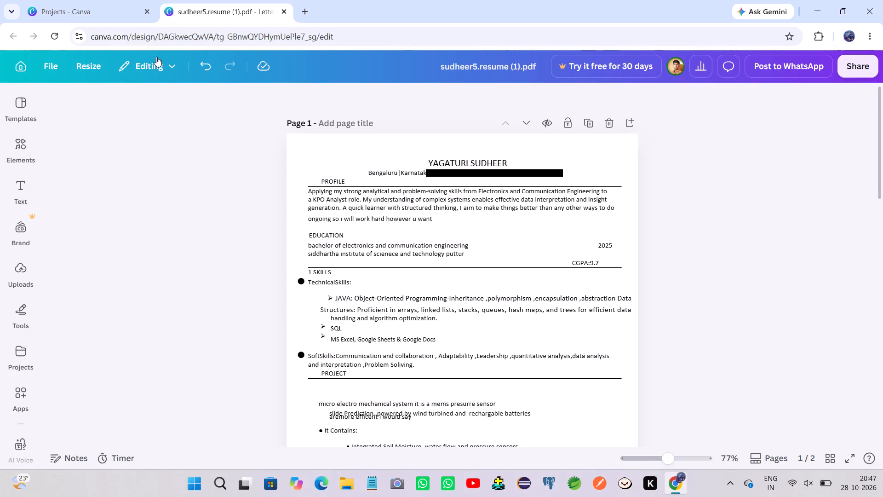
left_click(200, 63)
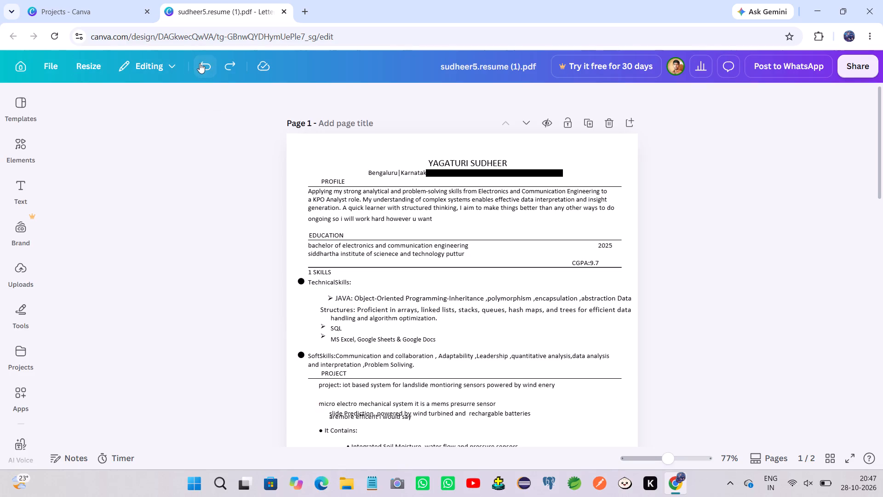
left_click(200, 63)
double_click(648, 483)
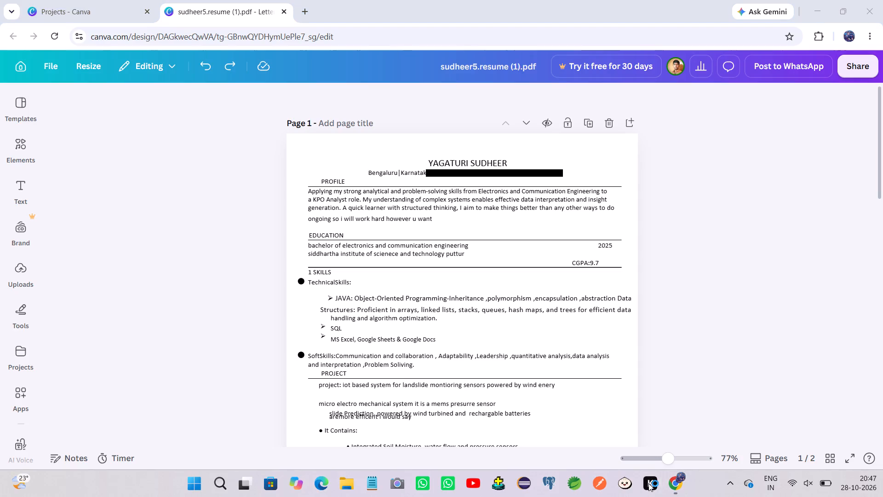
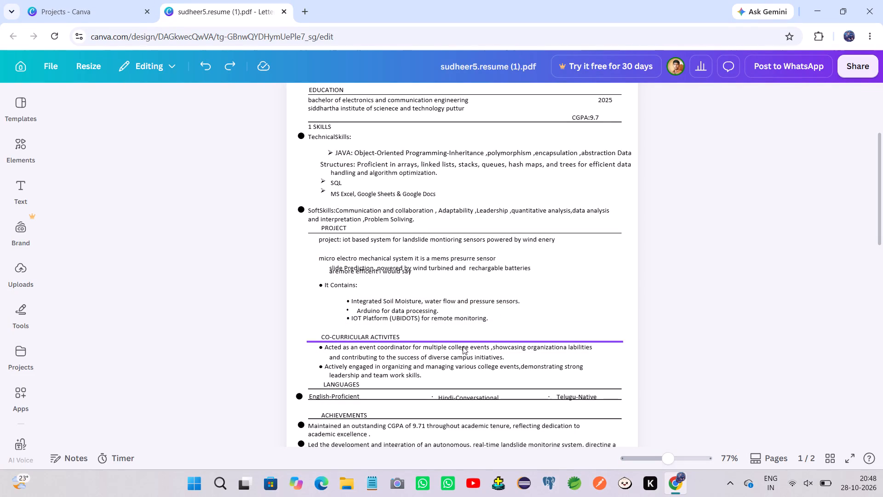
Replace "MEMS" with "Micro electro mechanical system" before "Pressure sensor" in the second bullet under Achievements.
scroll(468, 367, "down", 1)
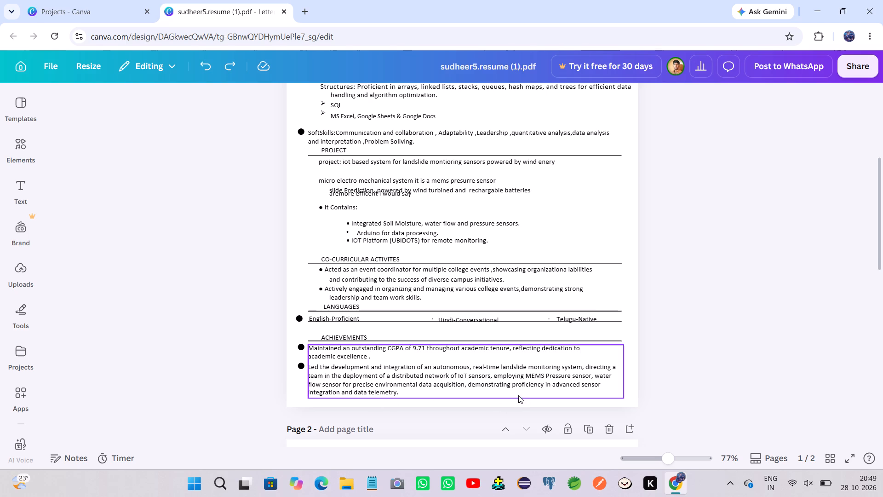
left_click(542, 376)
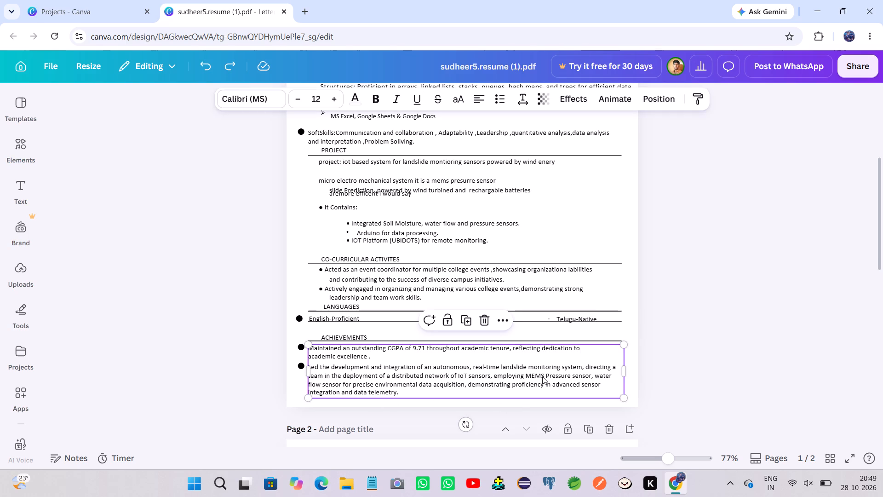
left_click(543, 373)
left_click(543, 373)
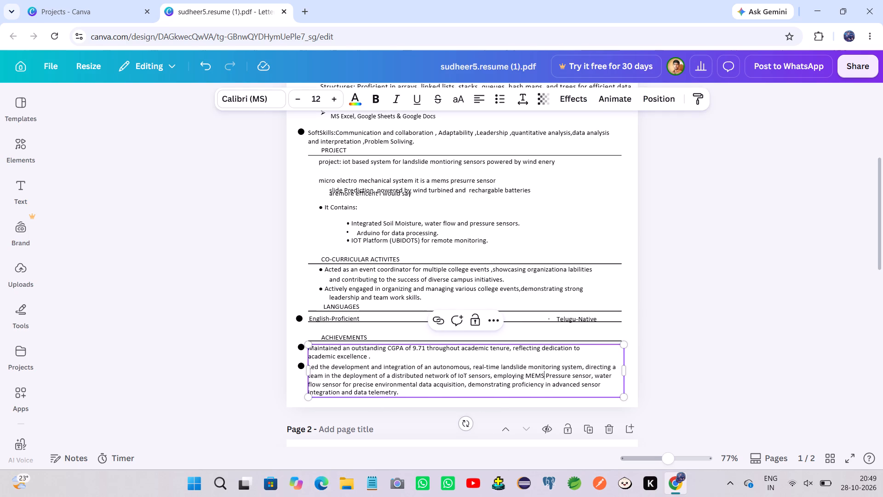
left_click(543, 373)
key("BackSpace")
key("BackSpace")
key("BackSpace")
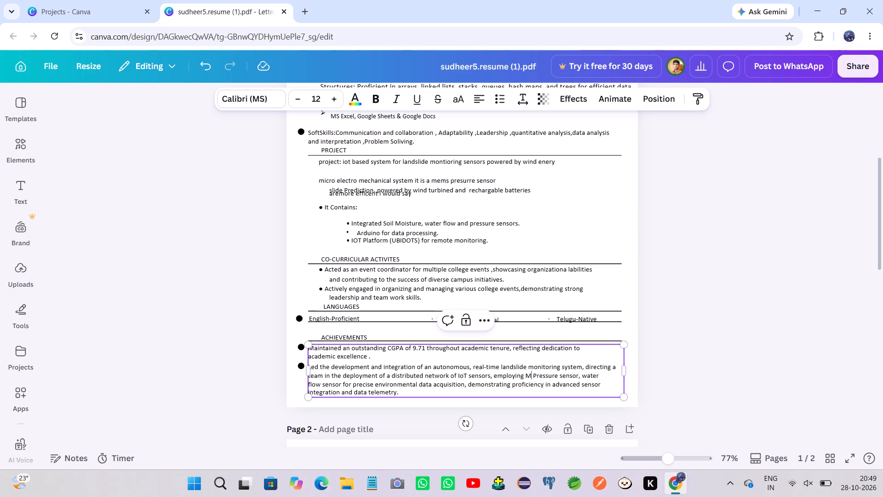
type("icro electro")
key("space")
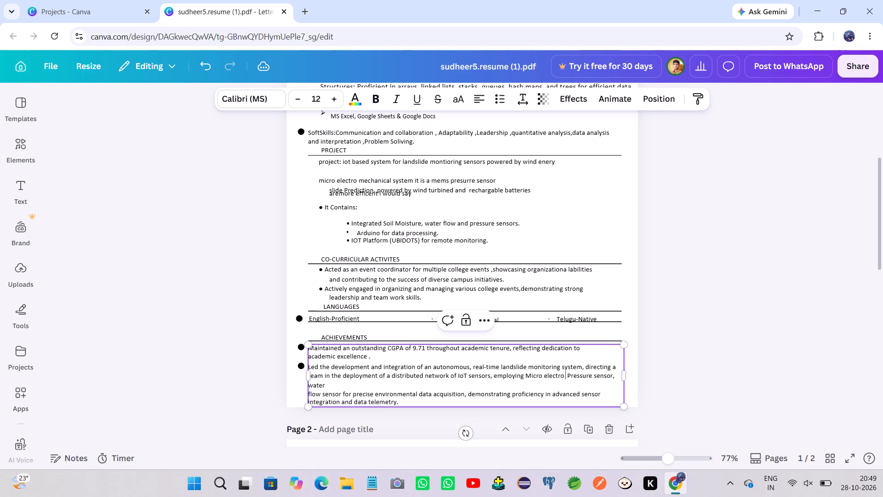
type("mechanical")
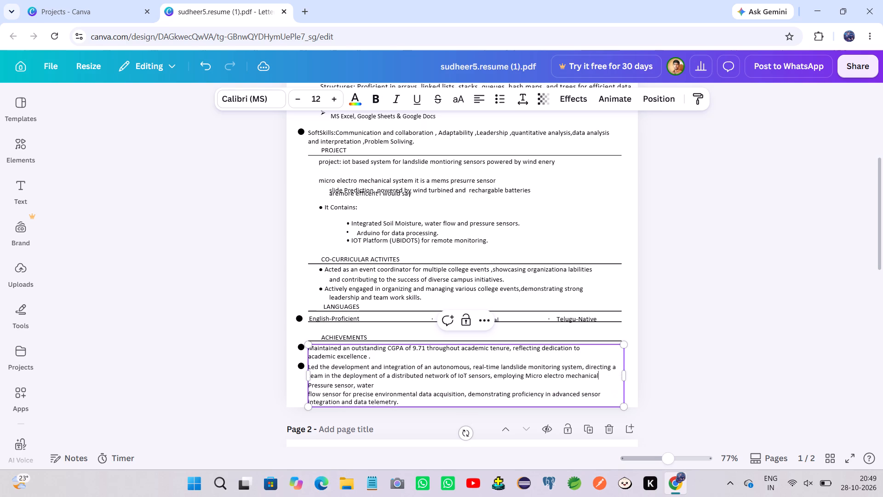
key("space")
type("system")
key("space")
Review the Certifications and Hobbies sections on page 2, and return to the top of page 1.
scroll(504, 373, "down", 1)
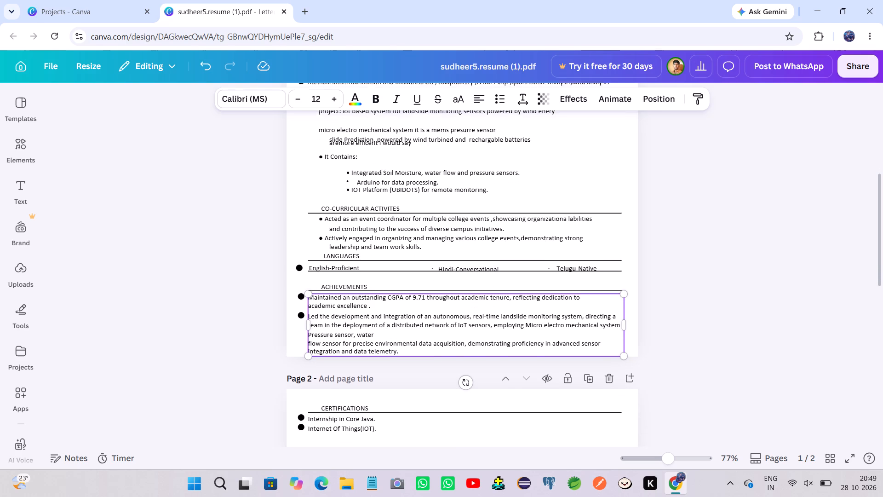
scroll(504, 373, "down", 2)
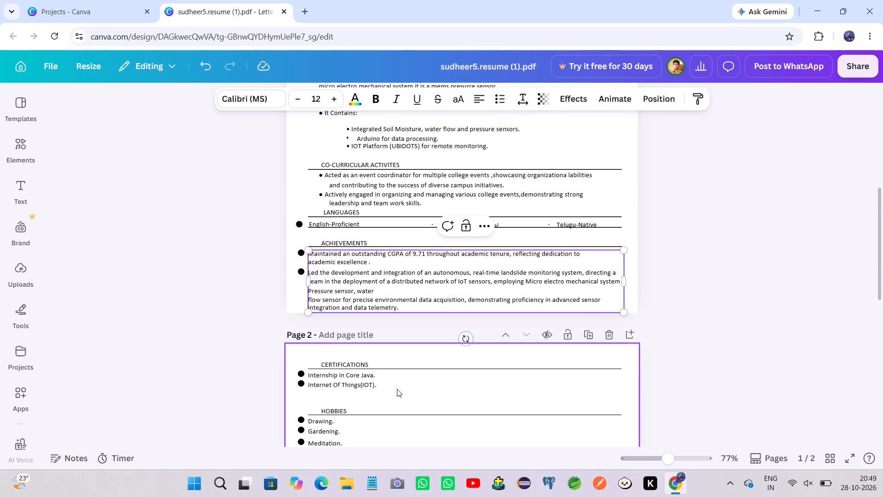
scroll(397, 389, "down", 3)
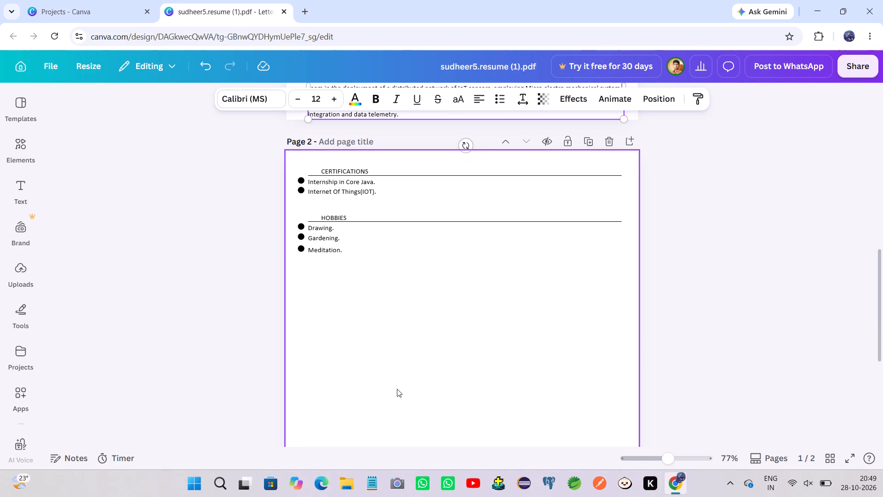
left_click(306, 268)
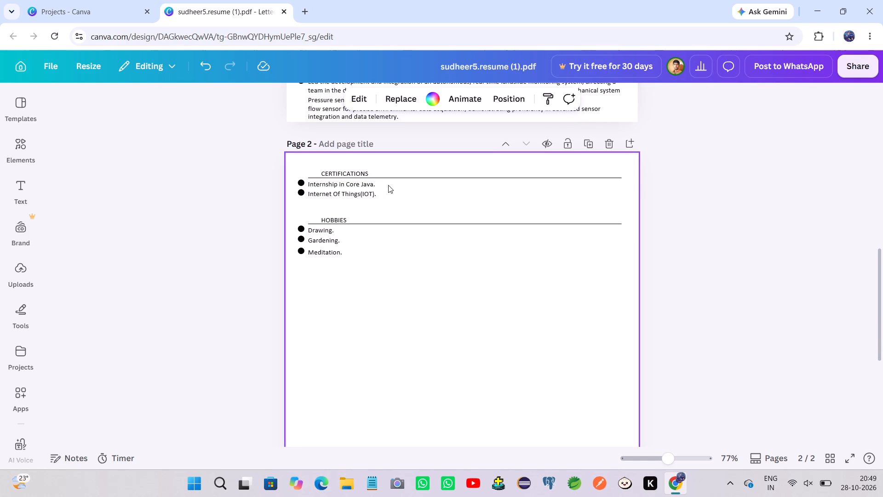
scroll(367, 133, "up", 1)
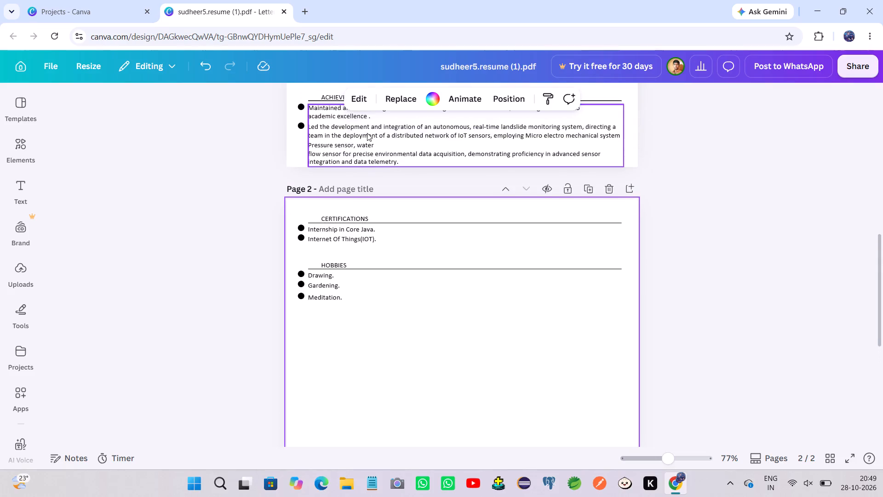
scroll(367, 133, "up", 2)
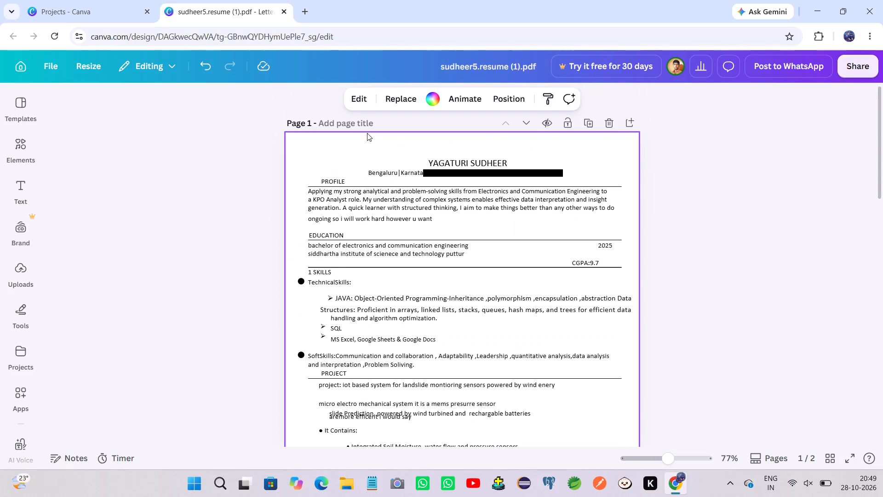
Move the "slide Prediction" text box under Project slightly down and left, aligning it with the "micro electro mechanical system" line.
scroll(462, 240, "down", 1)
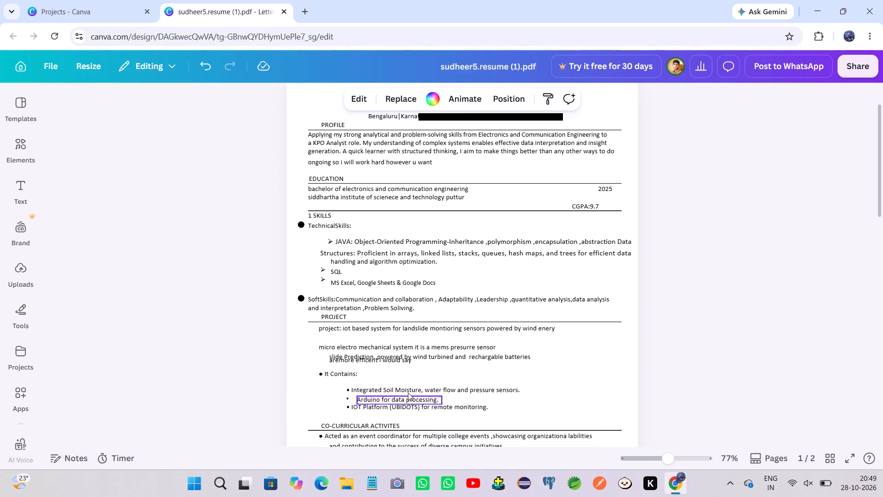
left_click_drag(403, 358, 403, 363)
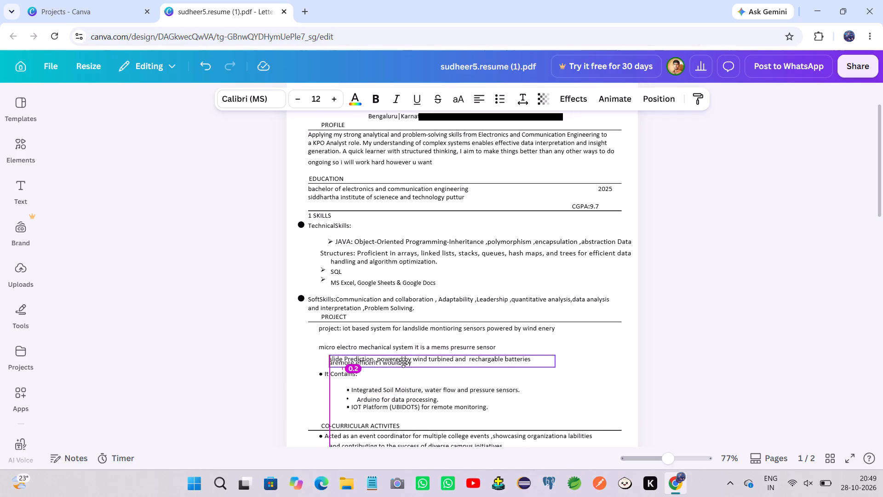
left_click_drag(403, 363, 394, 360)
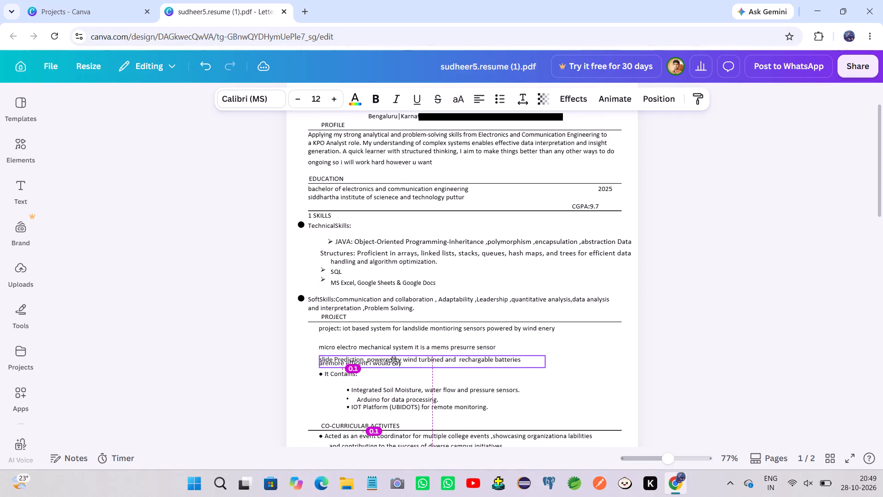
left_click_drag(394, 360, 393, 360)
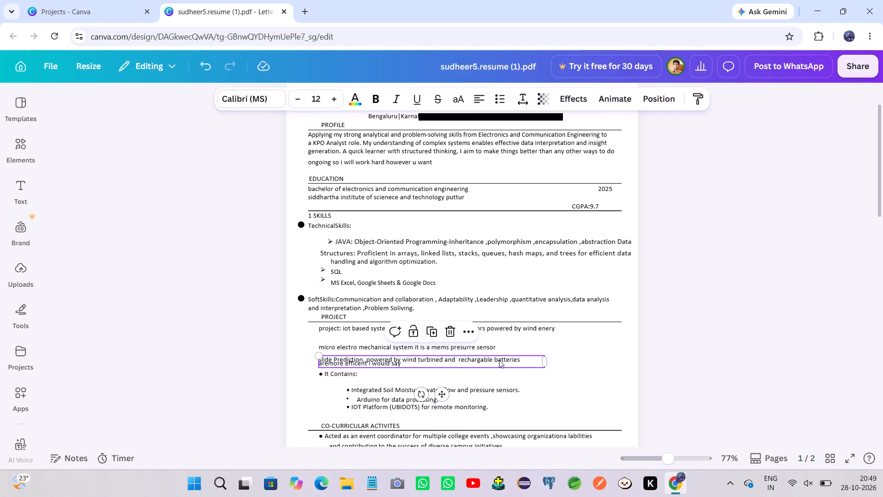
Insert line breaks after "rechargable batteries" so that "aremore efficent i would say" sits on its own line.
left_click(518, 358)
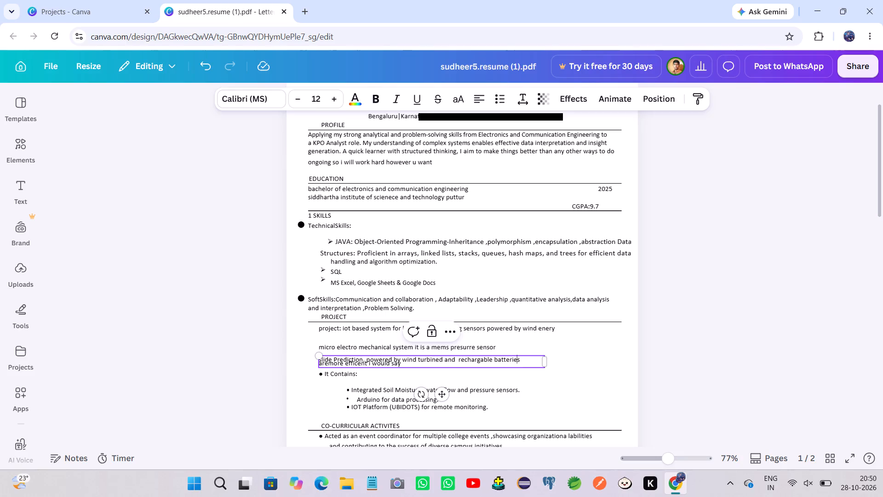
left_click(523, 358)
key("Return")
key("Return")
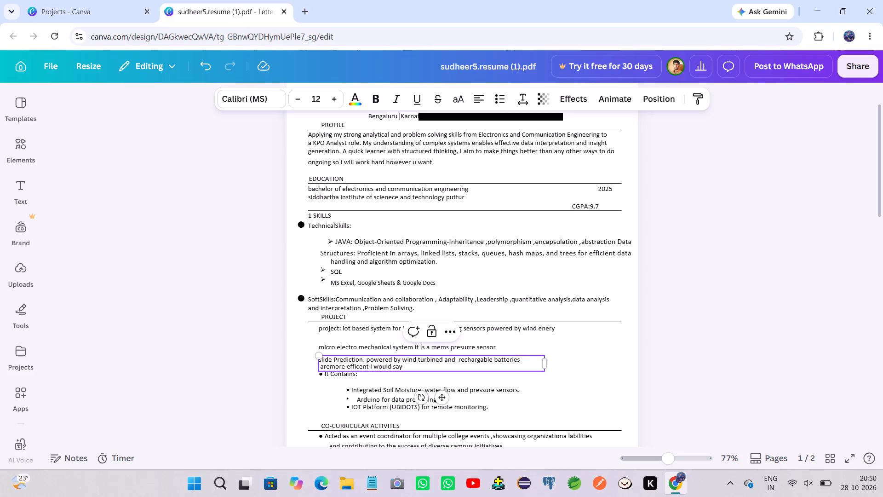
left_click(555, 378)
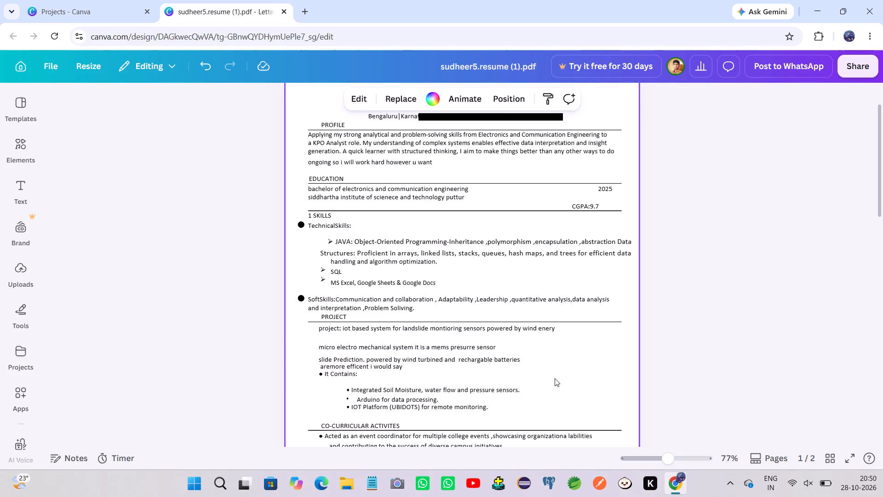
Nudge the Hindi-Conversational, Telugu-Native and English-Proficient entries under Languages slightly upward, clear of the line beneath them.
scroll(555, 378, "down", 1)
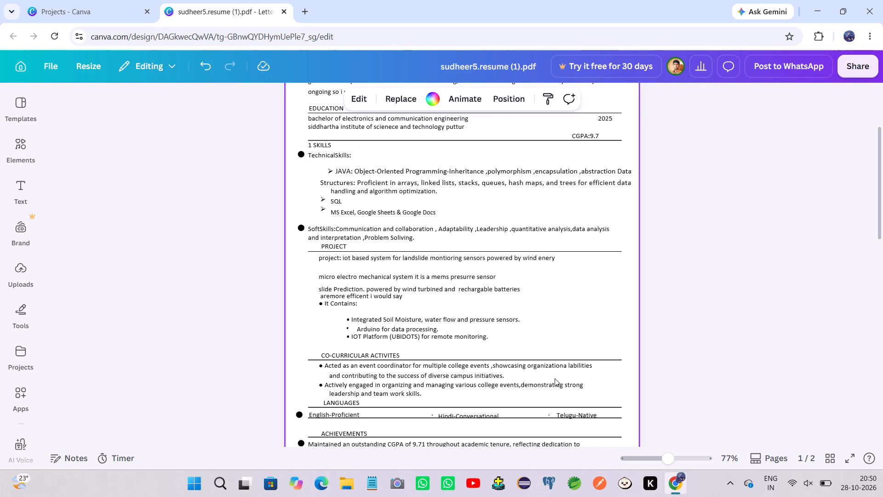
scroll(555, 378, "down", 1)
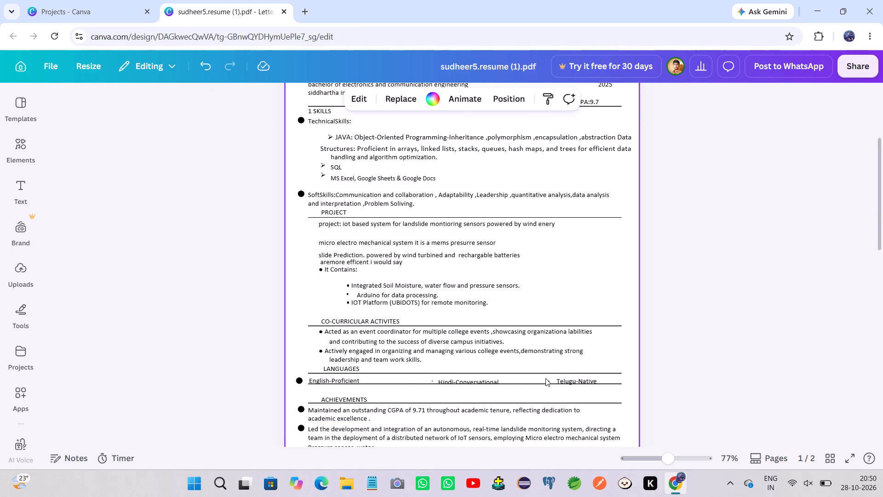
left_click(498, 378)
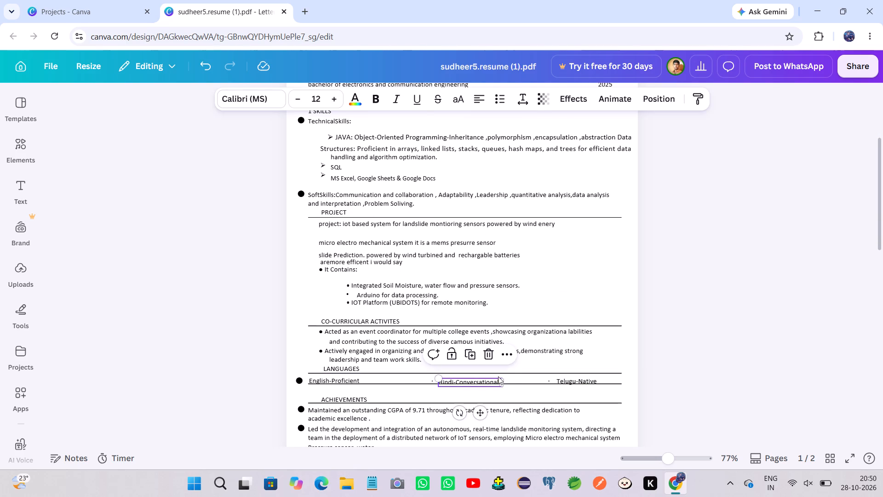
left_click(573, 378)
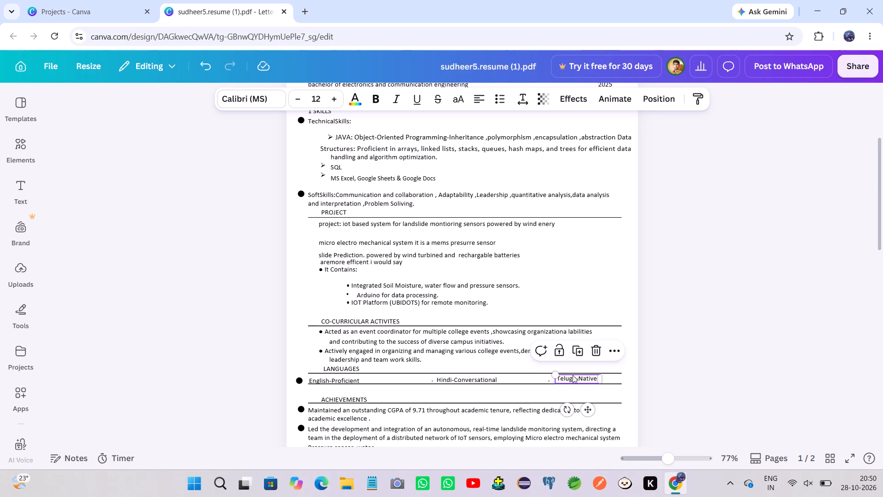
left_click(349, 378)
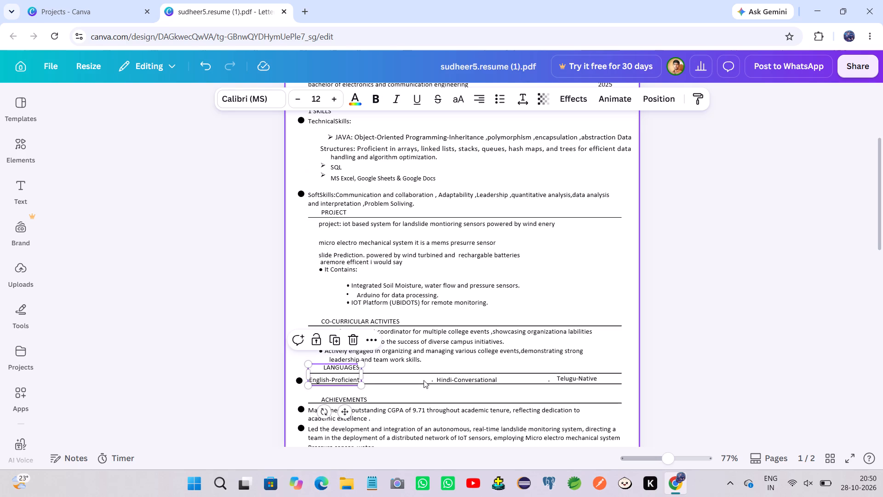
left_click(446, 375)
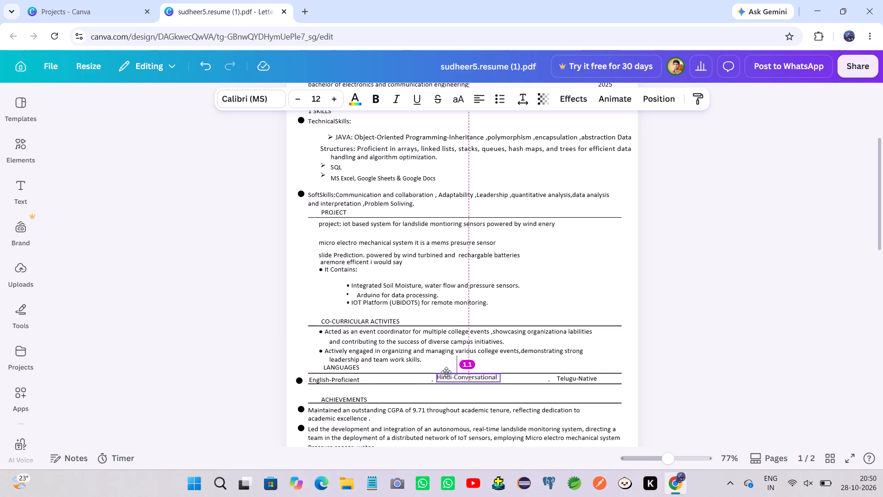
left_click(572, 375)
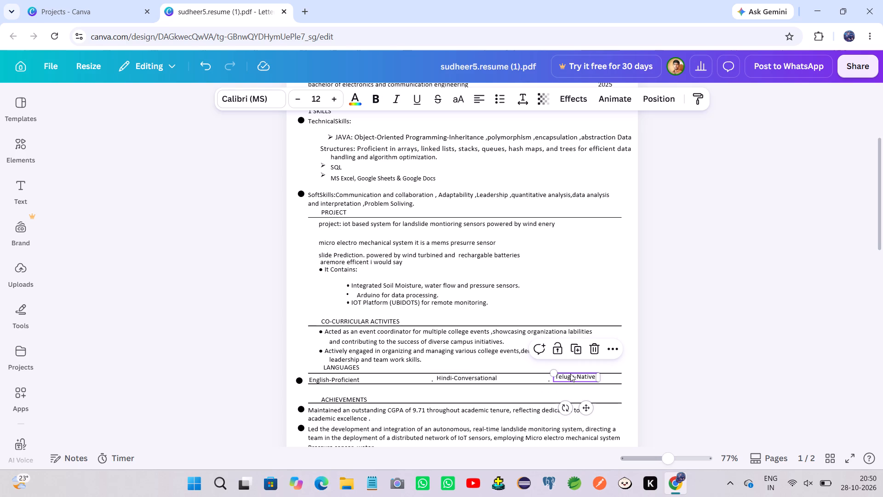
left_click(570, 374)
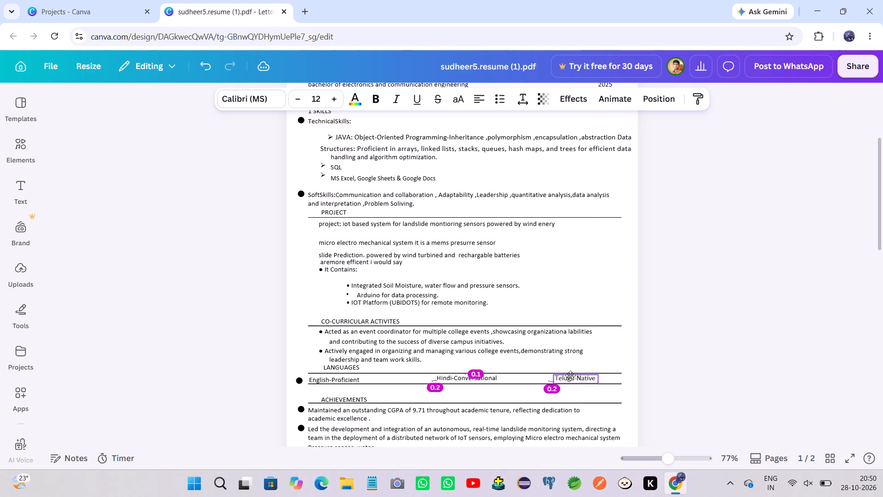
left_click(526, 362)
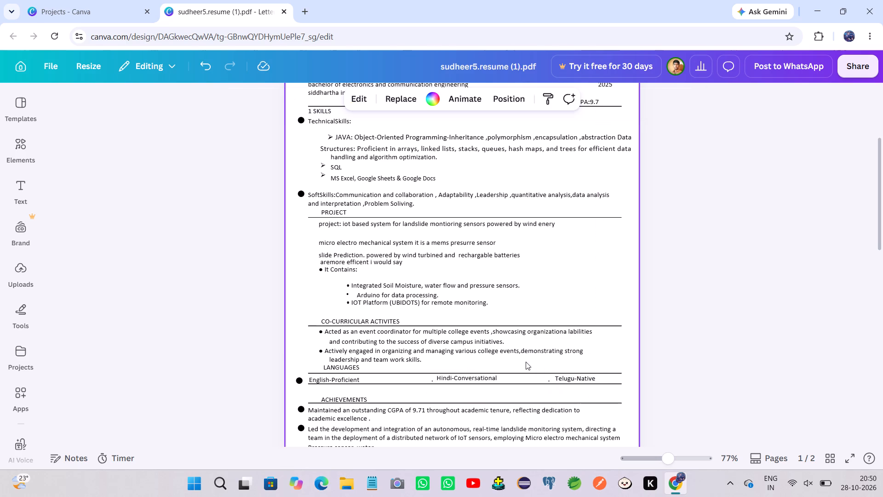
Review the resume from the Languages section through page 2 and back up to the Profile section.
scroll(526, 362, "down", 1)
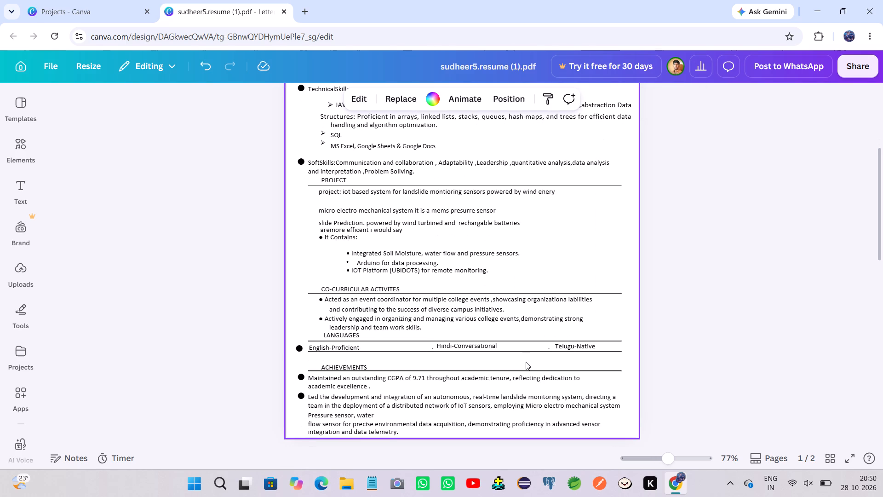
scroll(526, 362, "down", 1)
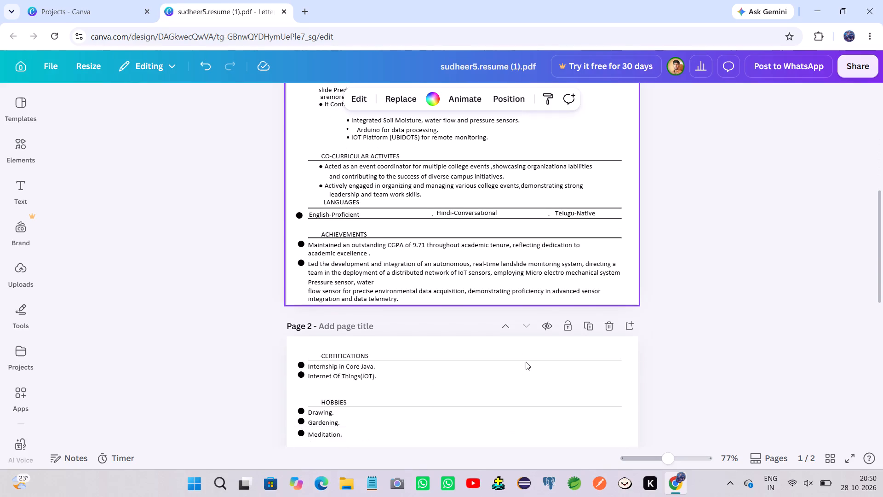
scroll(526, 362, "down", 4)
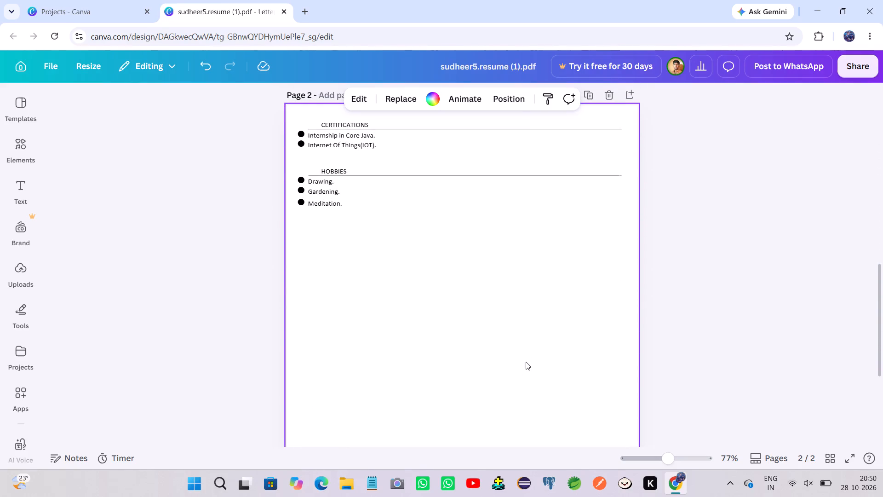
scroll(526, 362, "up", 2)
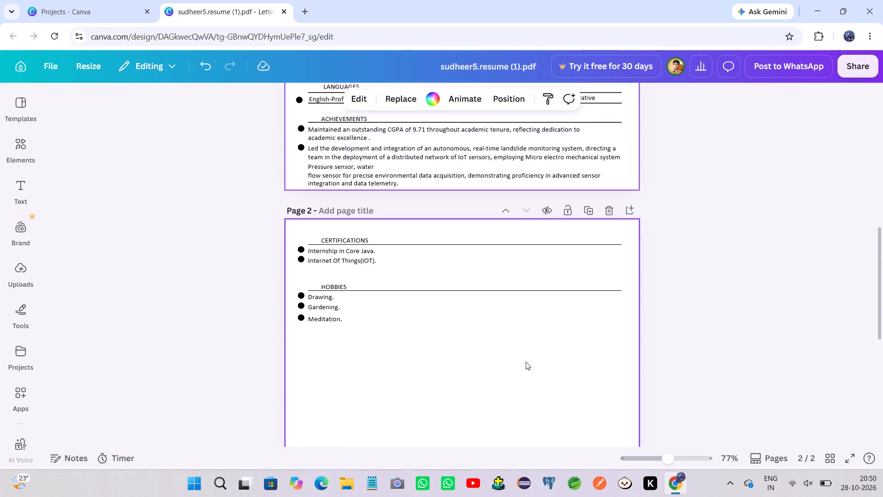
scroll(526, 362, "up", 5)
scroll(526, 357, "down", 1)
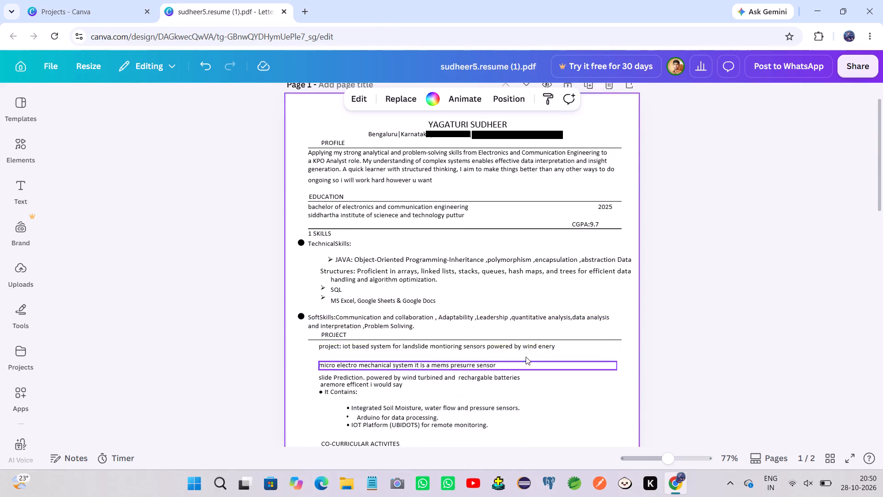
Review the resume from the Project section through Certifications and Hobbies on page 2 and back up to the Profile section.
scroll(526, 357, "down", 3)
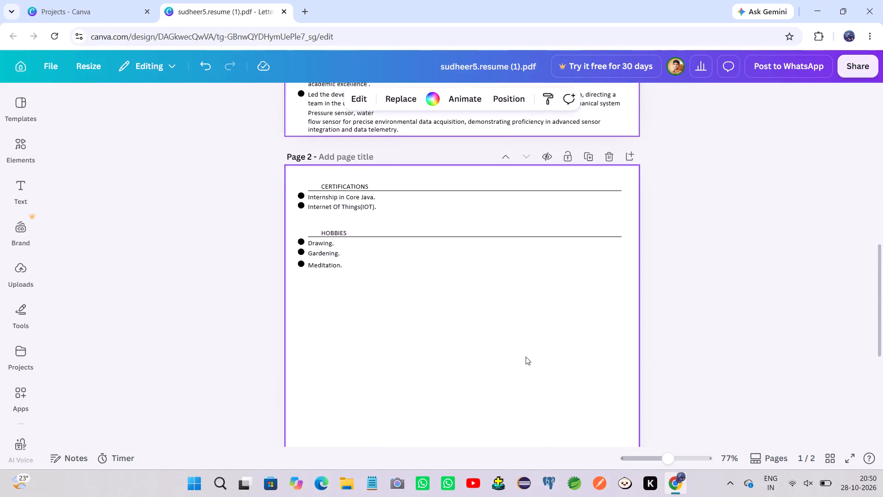
scroll(526, 357, "down", 2)
scroll(526, 357, "up", 1)
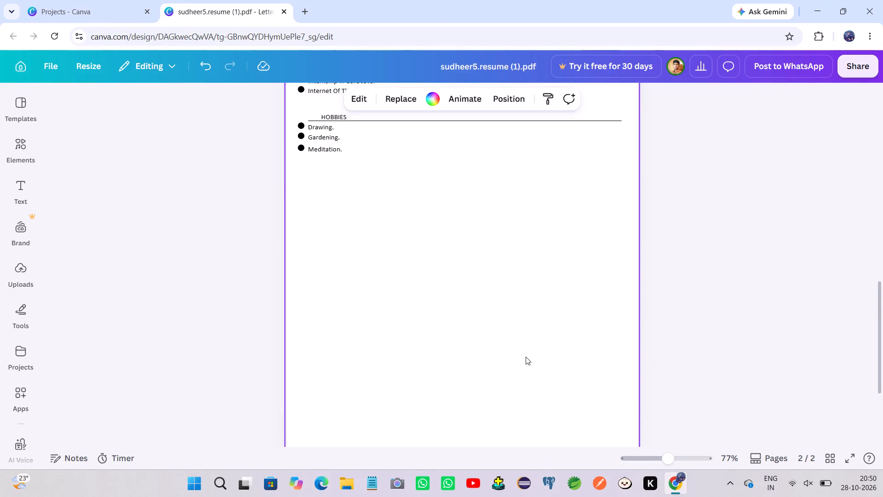
scroll(526, 357, "up", 4)
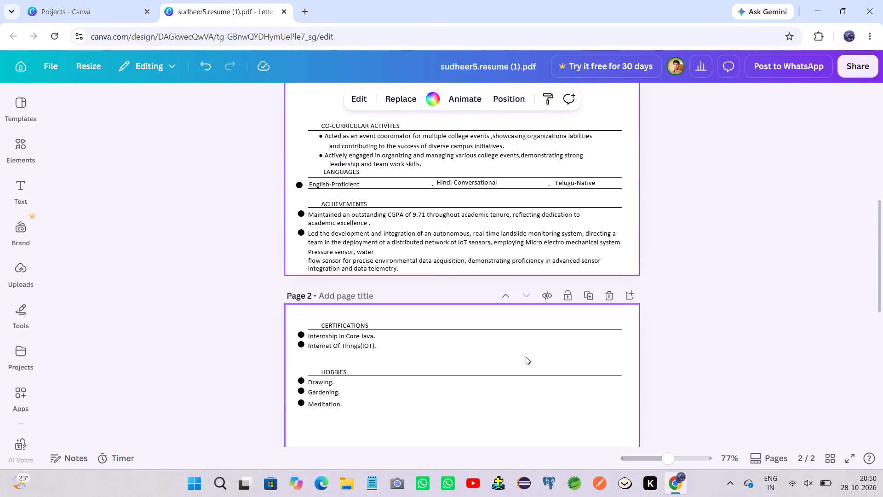
scroll(526, 357, "up", 3)
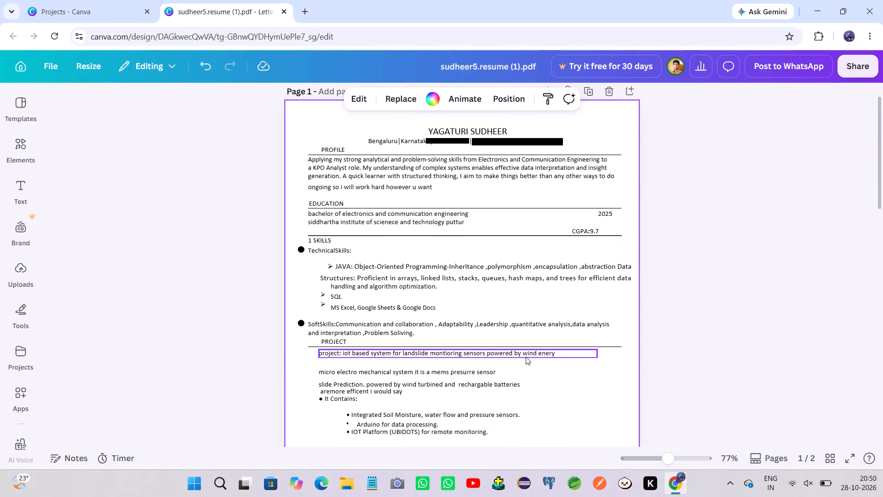
scroll(526, 357, "up", 3)
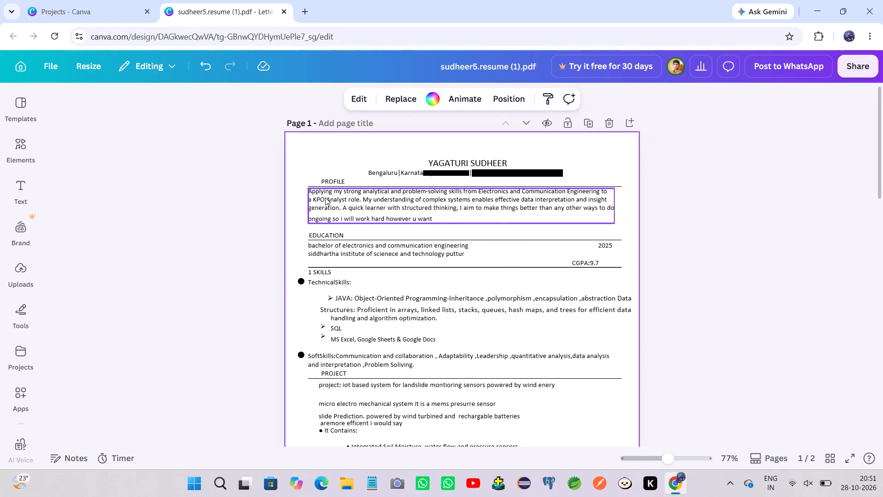
Replace "KPO" in the Profile paragraph with "Knowledge process outsourcing(kpo)" before "Analyst role".
left_click(325, 197)
left_click(323, 197)
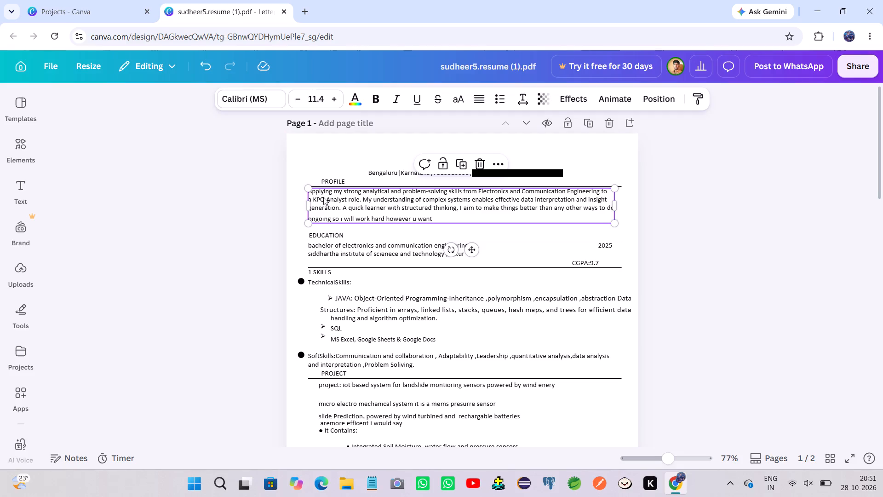
key("BackSpace")
key("BackSpace")
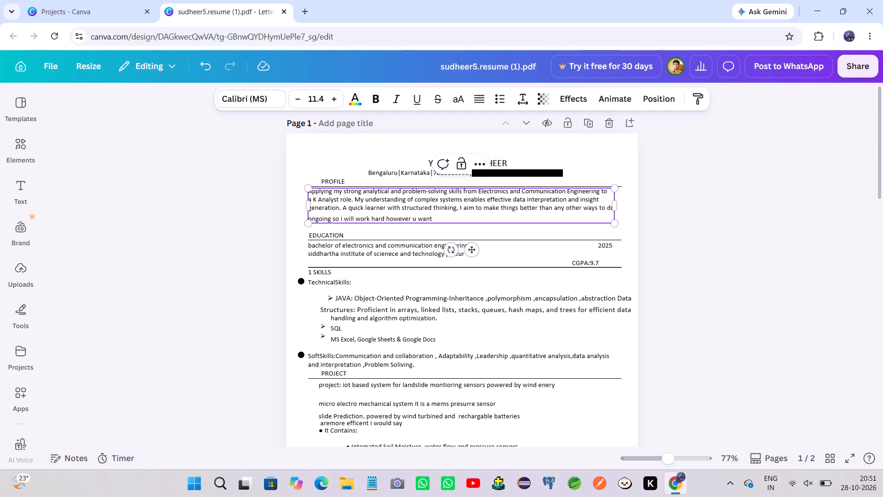
type("nowledge")
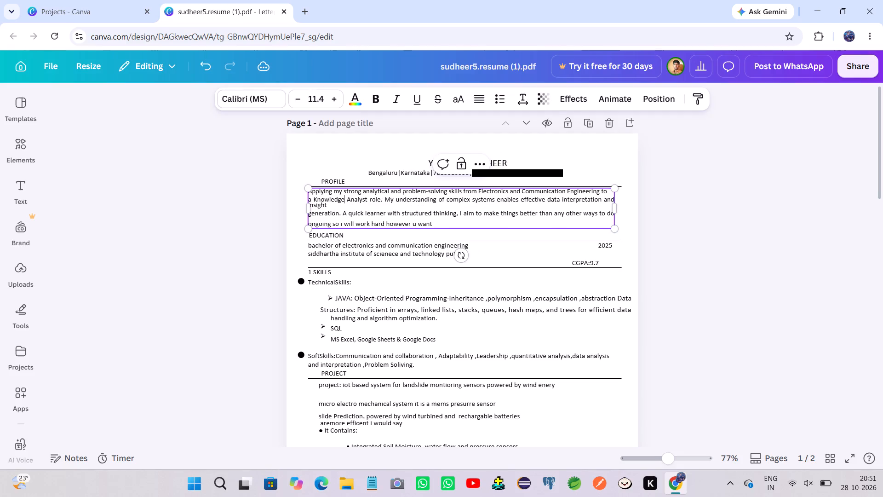
key("space")
type("process")
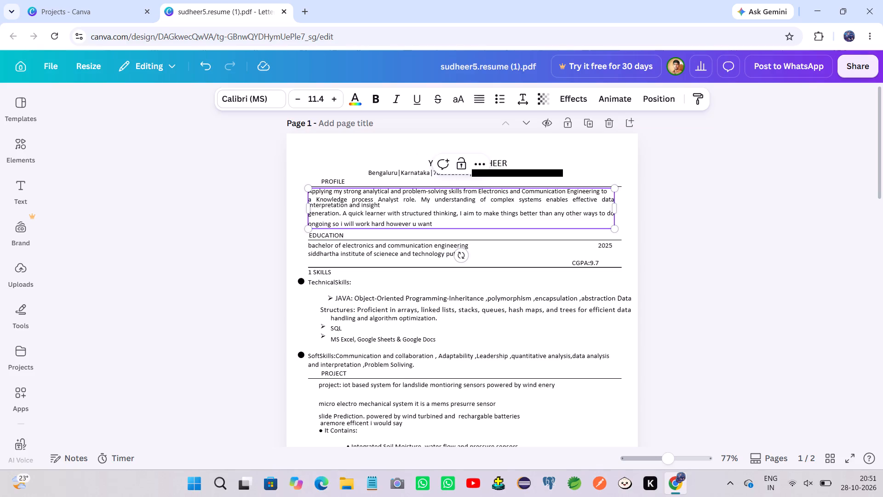
key("space")
type("out")
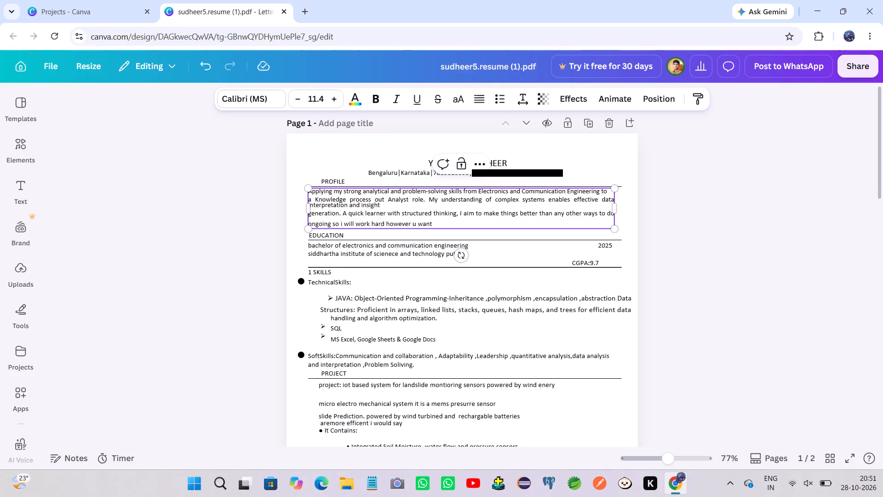
type("sourcing")
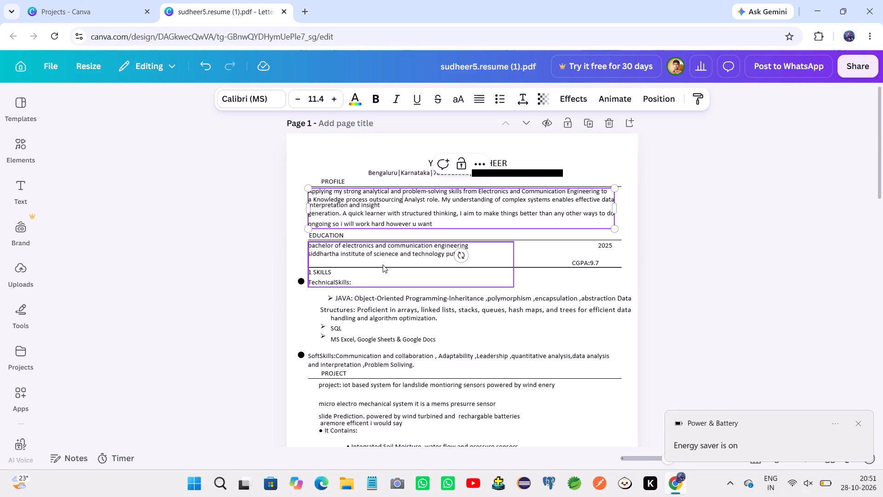
key("shift+parenleft")
type("kpo")
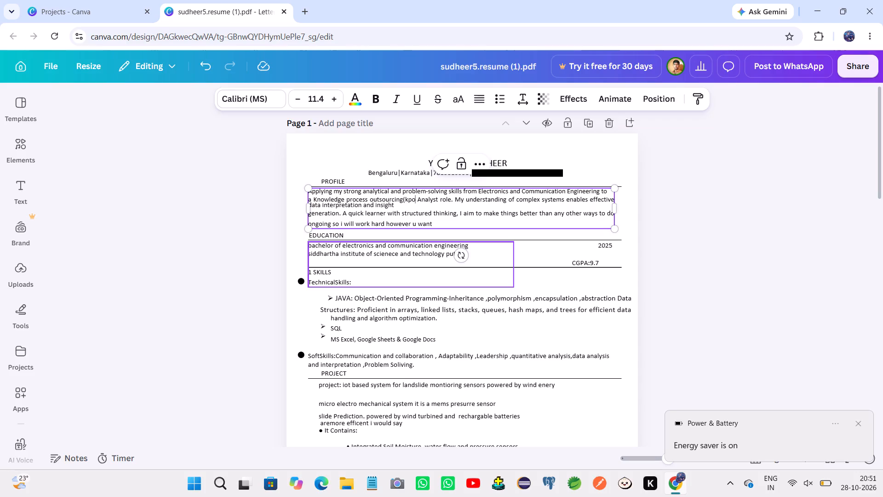
key("shift+parenright")
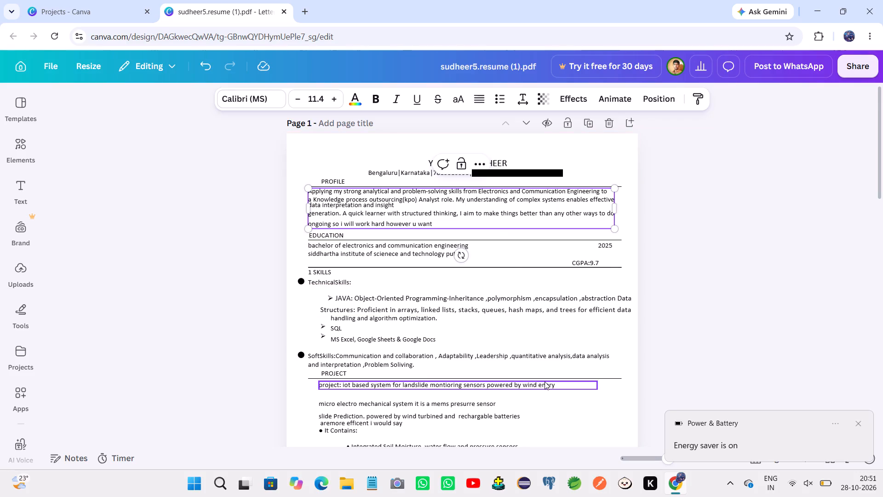
Review the resume from the Profile section through Certifications and Hobbies on page 2 and back up to the Profile section.
scroll(545, 381, "down", 4)
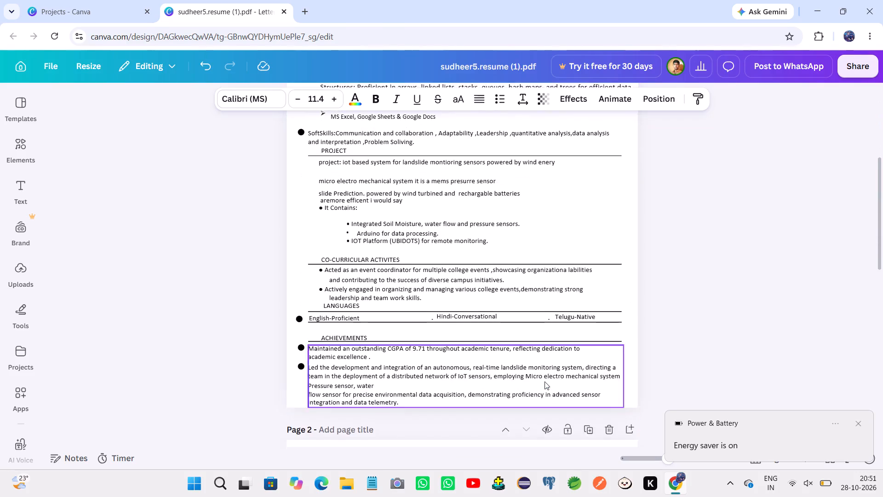
scroll(545, 381, "down", 1)
scroll(545, 381, "up", 4)
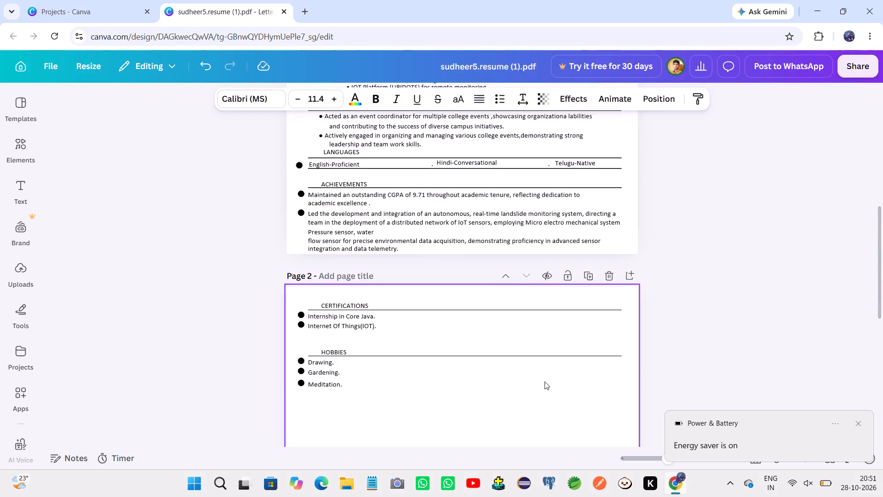
scroll(545, 381, "up", 2)
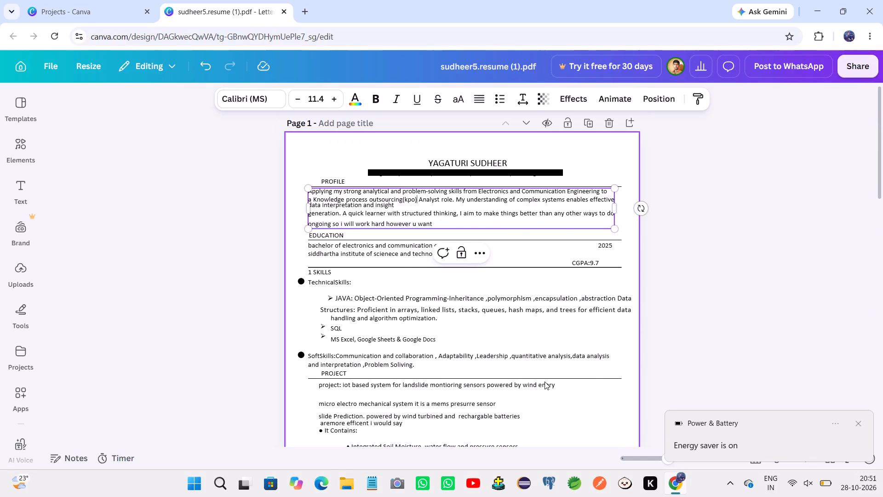
Review the whole resume down to the end of page 2, dismiss the Outlook notification, and return to the Profile section.
scroll(545, 381, "down", 1)
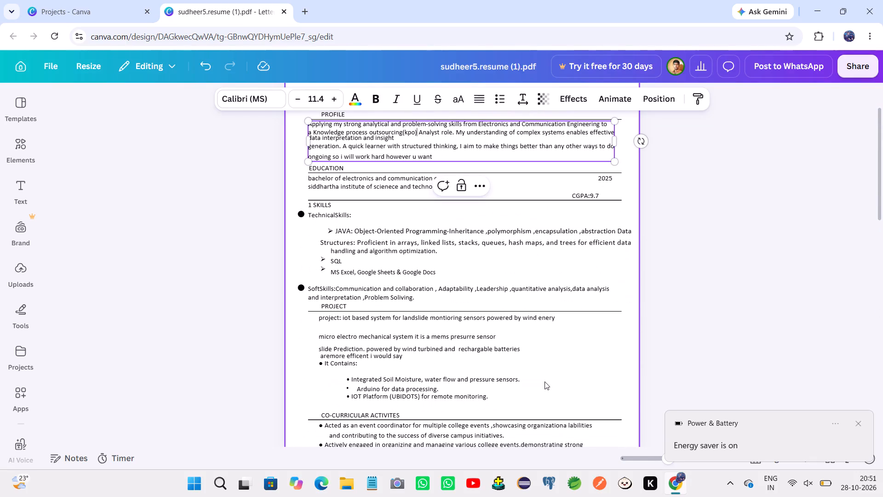
scroll(555, 430, "down", 2)
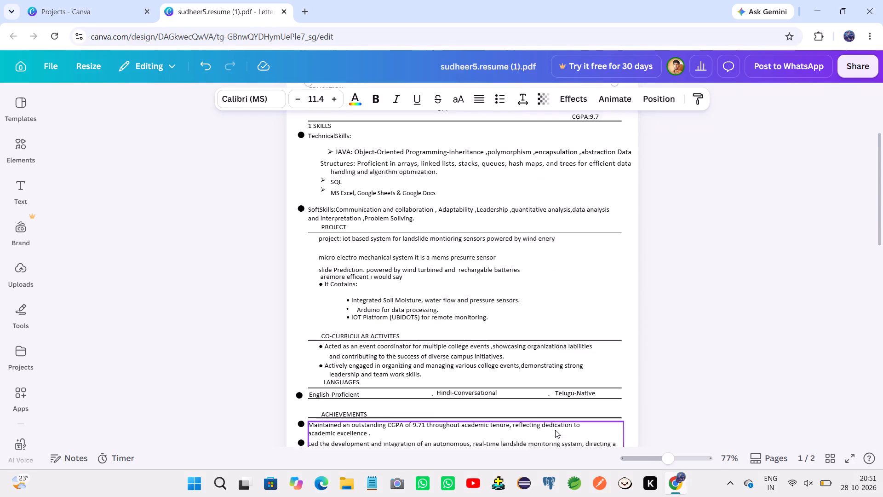
scroll(555, 430, "down", 2)
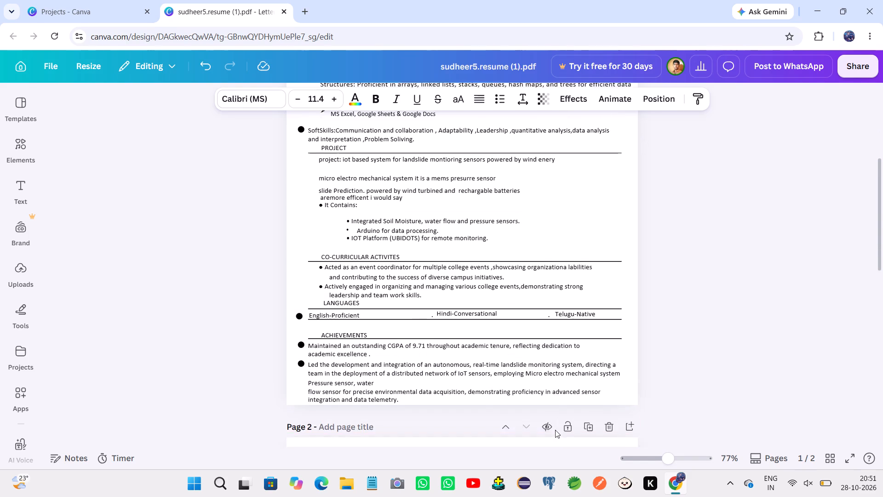
scroll(555, 430, "down", 5)
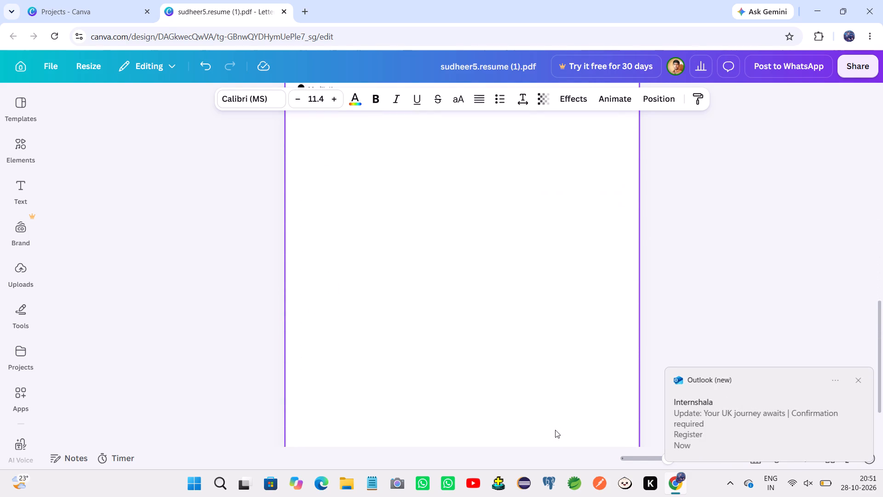
scroll(555, 430, "down", 2)
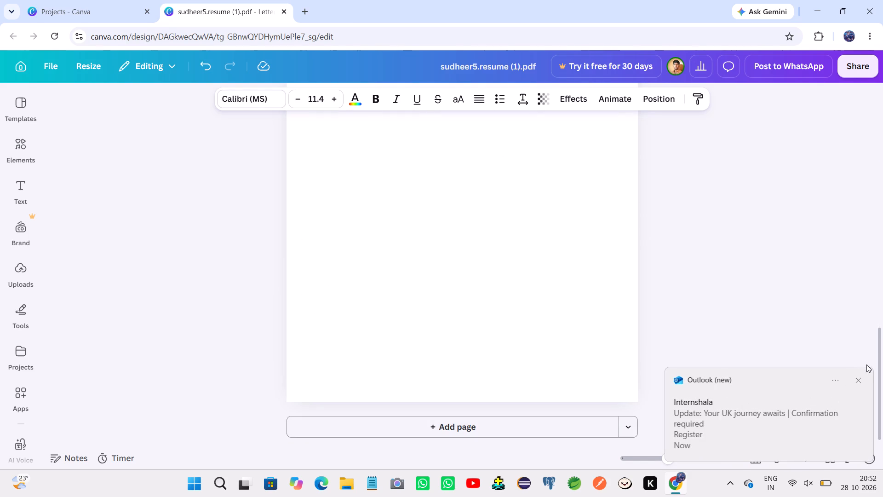
left_click(856, 383)
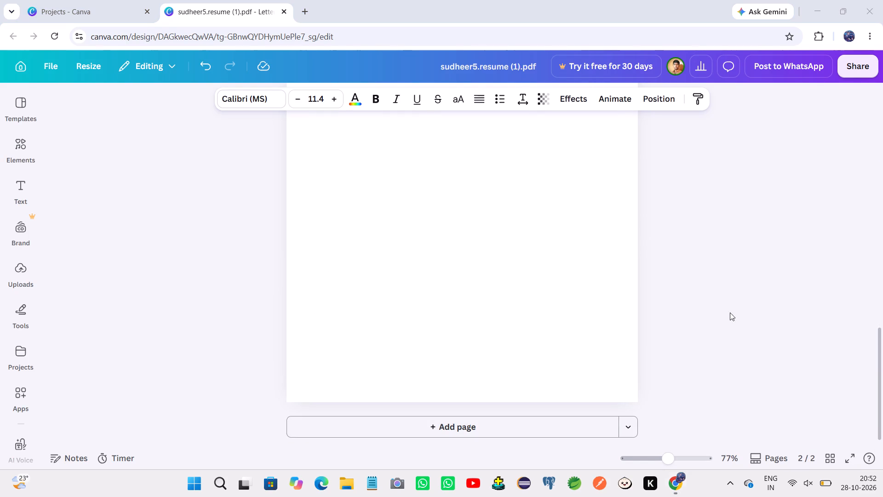
scroll(570, 225, "up", 7)
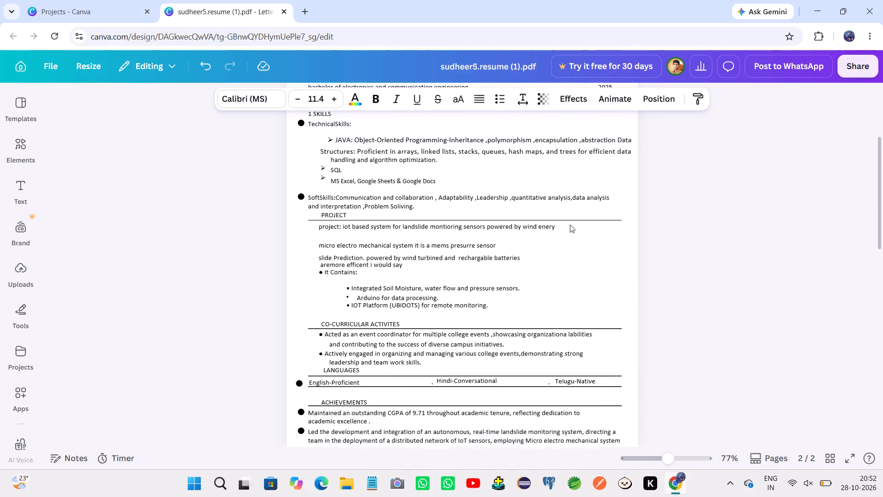
scroll(570, 225, "up", 1)
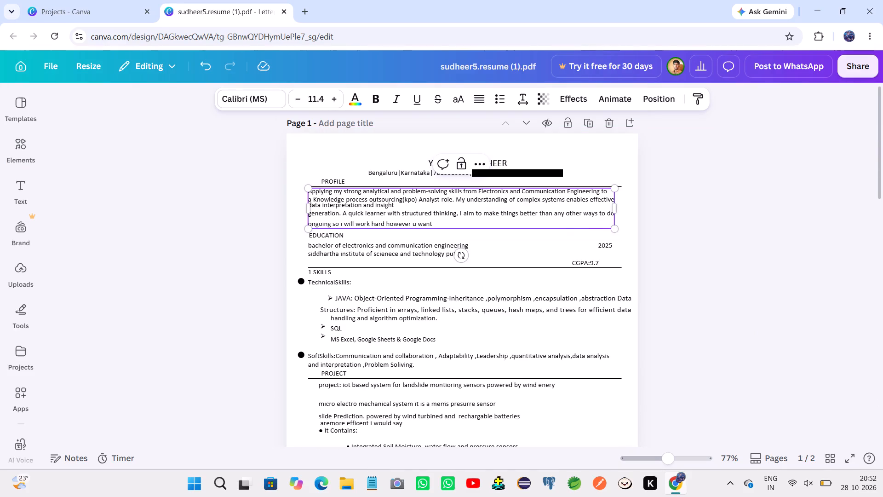
Set the text colour in the Profile paragraph to purple from the default solid colours.
left_click(354, 98)
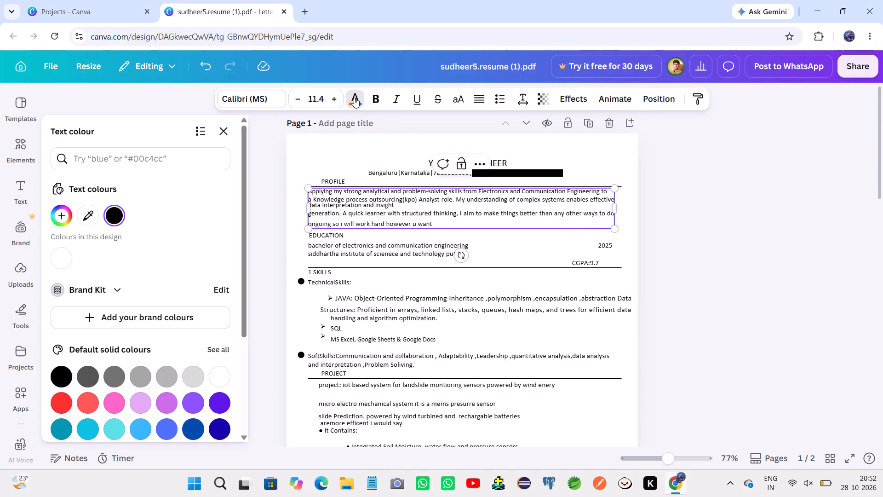
left_click(190, 398)
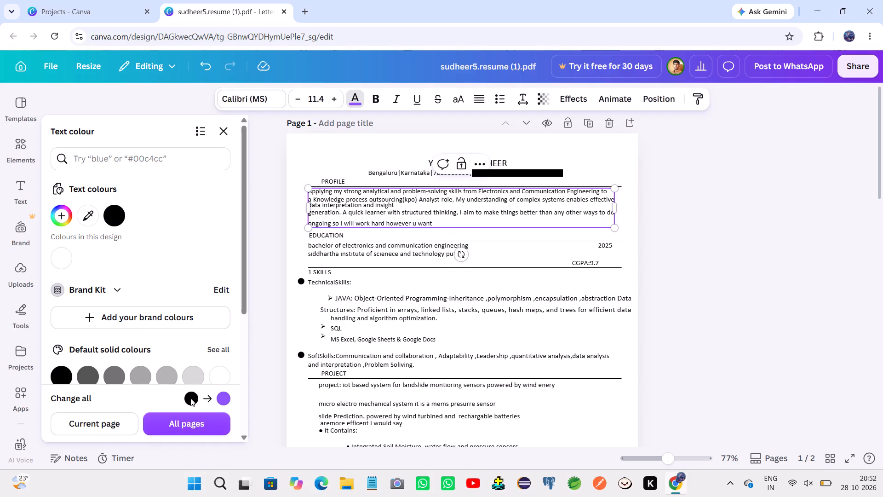
Change all the black text and bullets to purple across all pages.
left_click(191, 419)
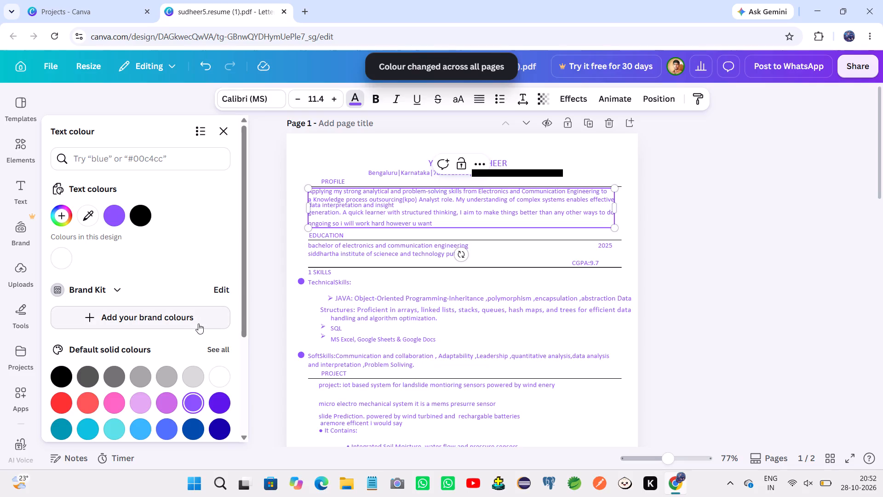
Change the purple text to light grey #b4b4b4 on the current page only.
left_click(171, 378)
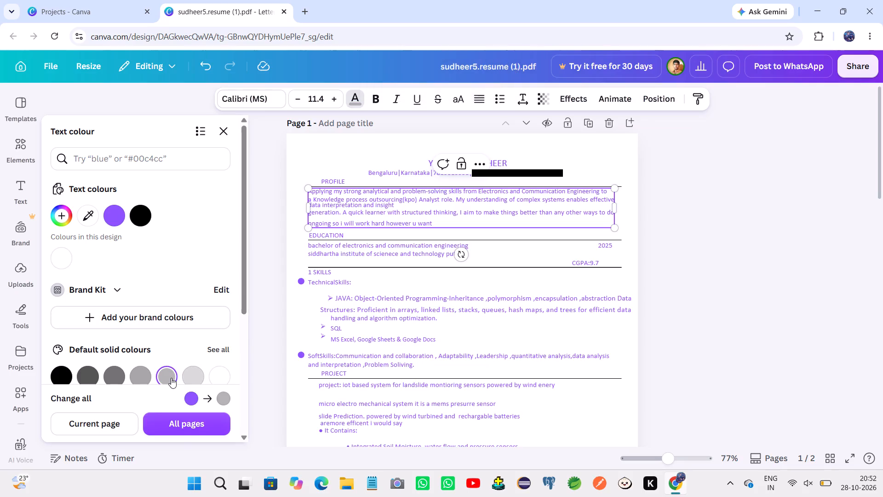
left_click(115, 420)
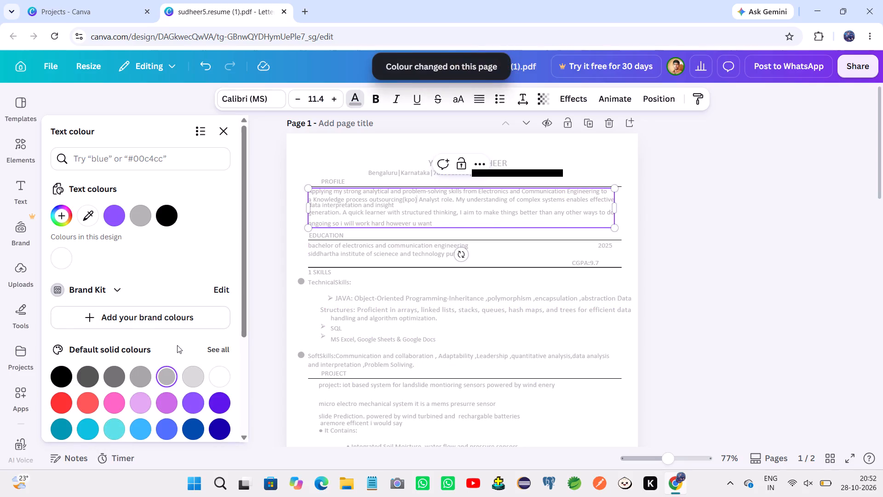
Recolour all the text and bullets on page 1 with the purple-to-orange default gradient and check the result.
scroll(177, 345, "down", 2)
scroll(216, 385, "down", 1)
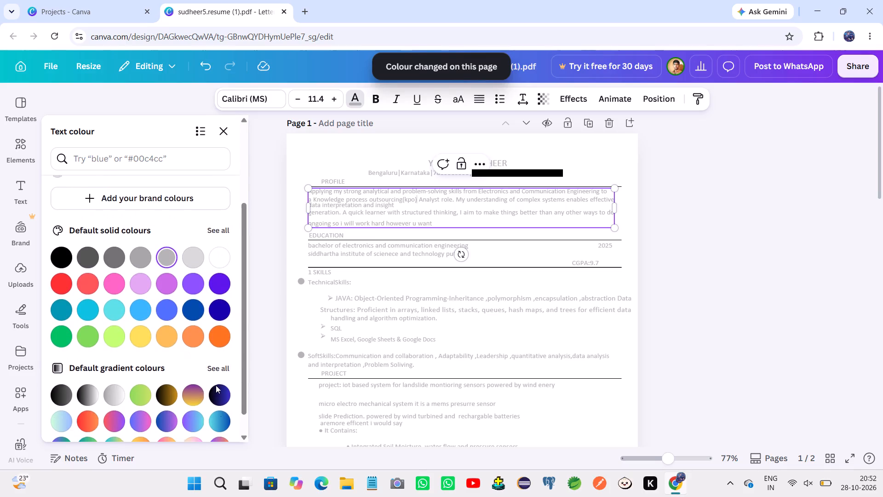
scroll(216, 385, "down", 2)
left_click(223, 427)
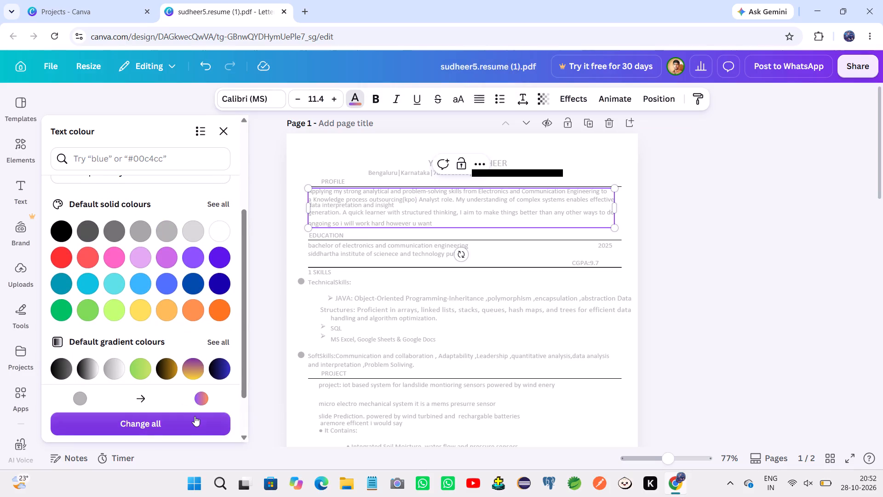
left_click(195, 420)
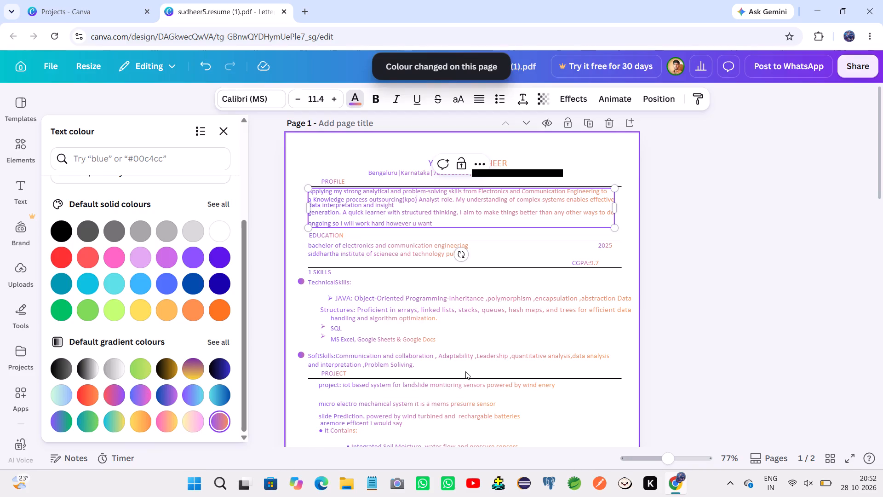
scroll(551, 294, "down", 1)
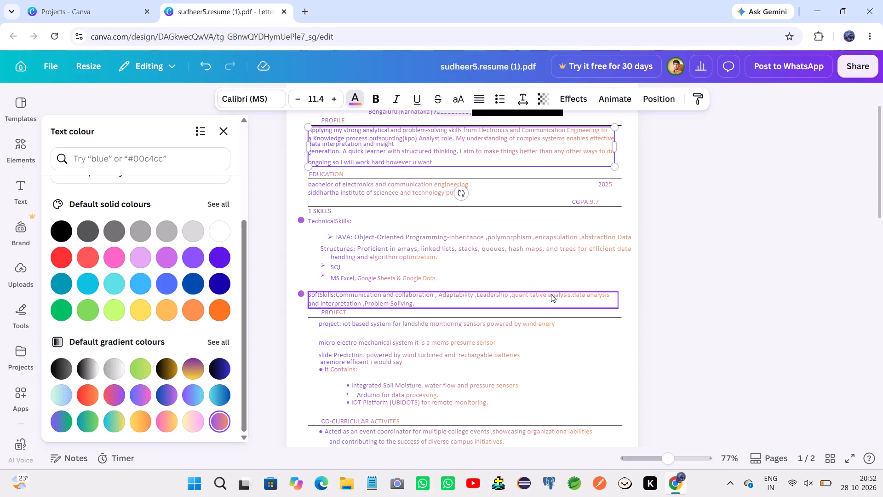
scroll(551, 294, "up", 1)
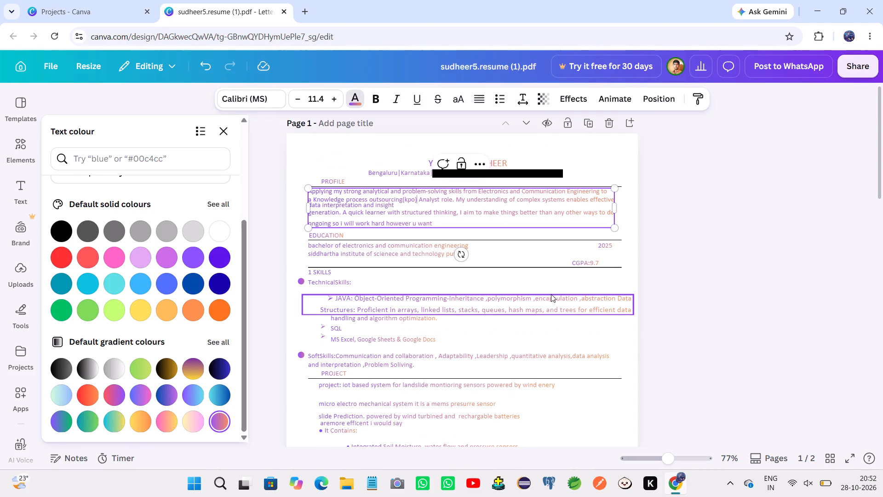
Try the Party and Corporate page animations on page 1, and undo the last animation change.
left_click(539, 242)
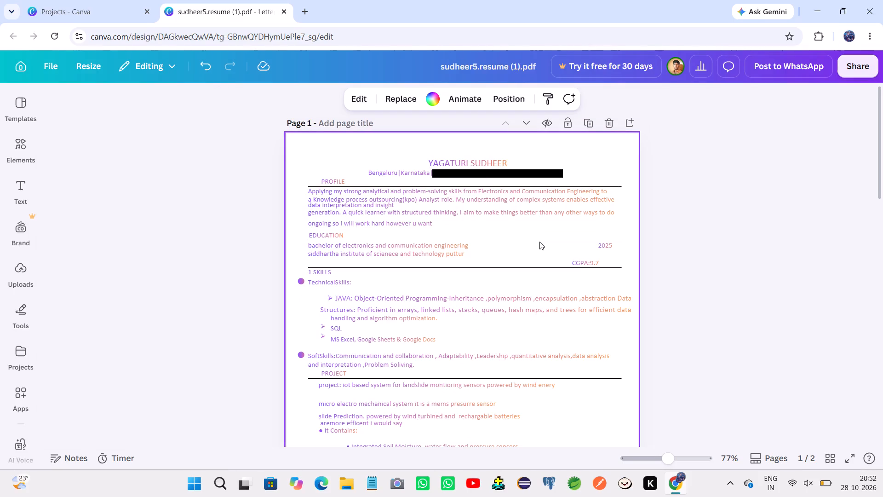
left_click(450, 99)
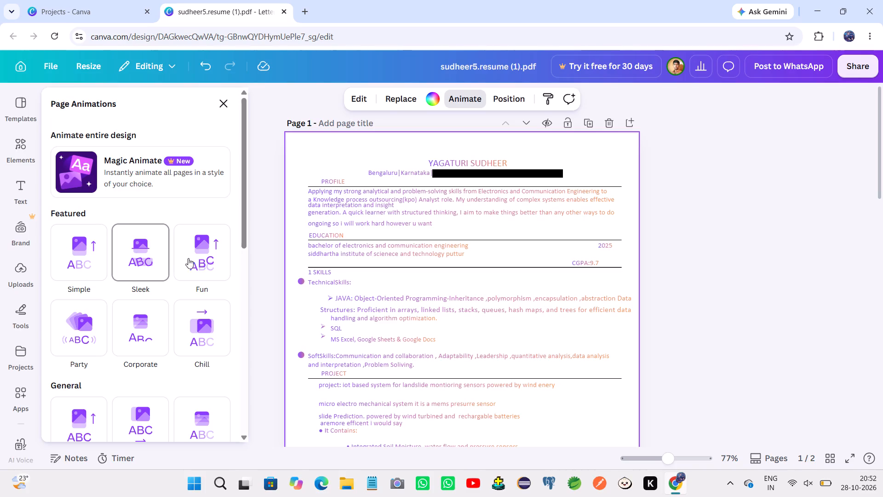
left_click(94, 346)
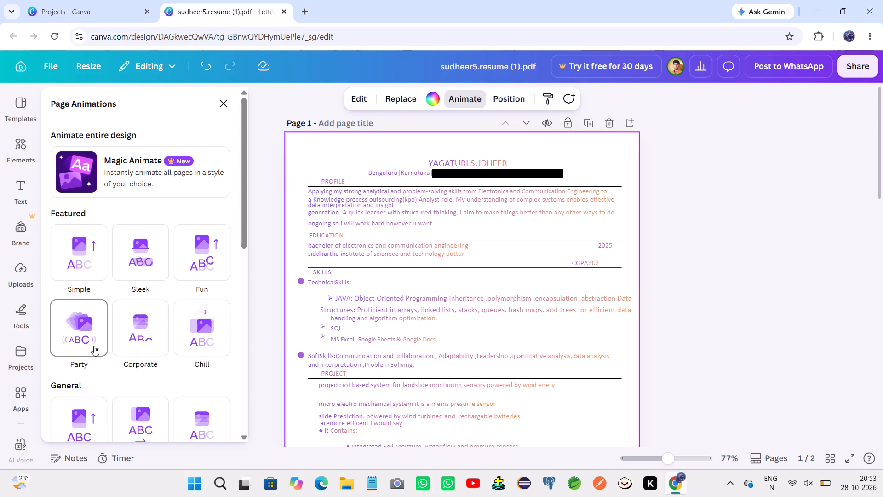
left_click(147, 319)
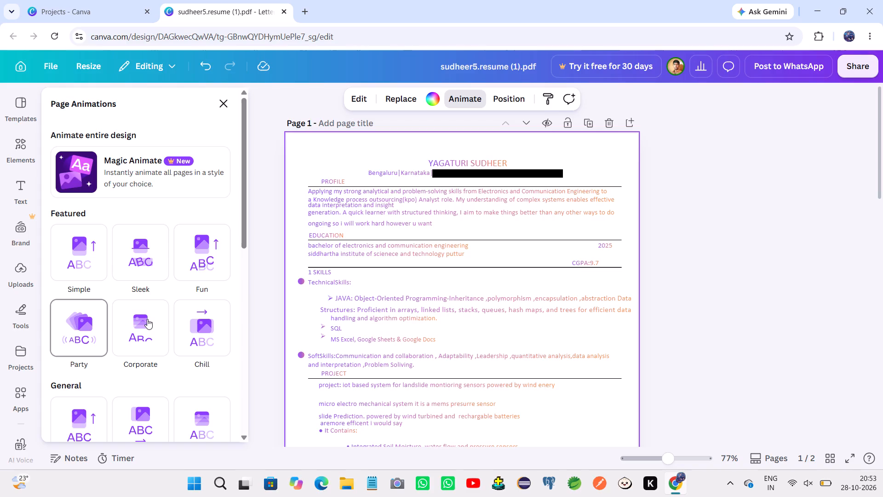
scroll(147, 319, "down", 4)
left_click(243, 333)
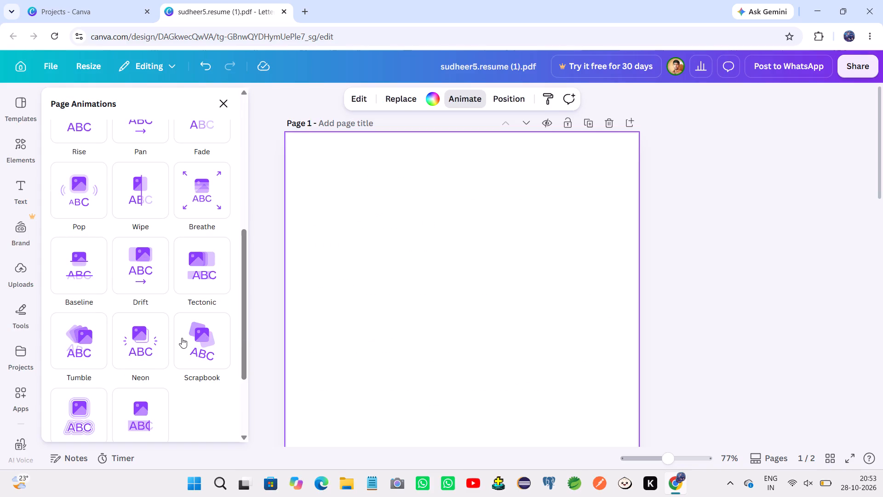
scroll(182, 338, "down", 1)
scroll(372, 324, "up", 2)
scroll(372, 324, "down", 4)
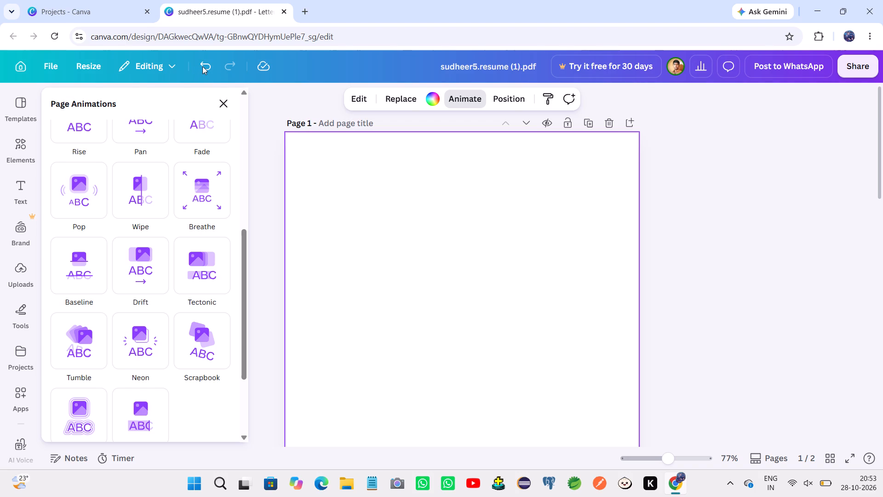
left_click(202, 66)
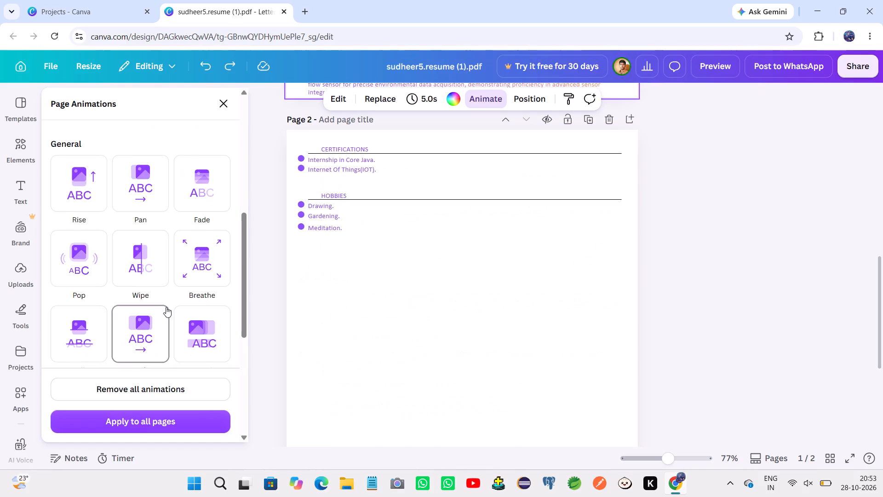
Apply the Stomp page animation to page 1.
scroll(166, 307, "down", 3)
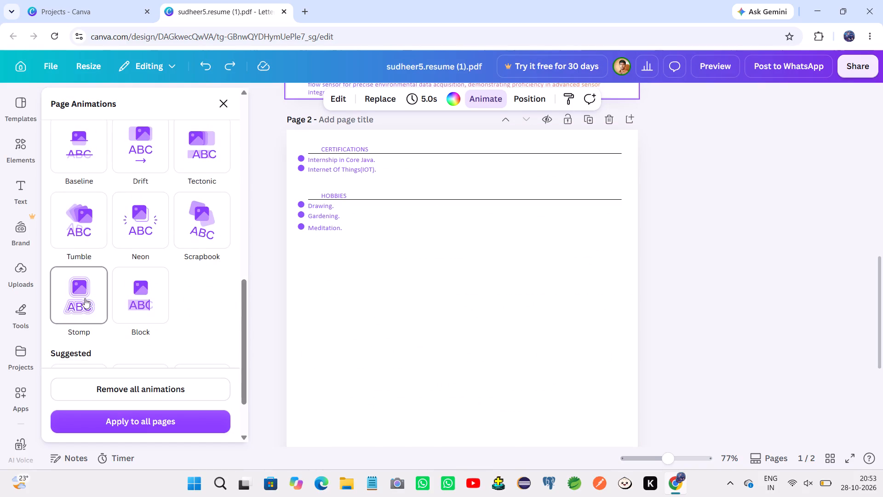
scroll(173, 337, "down", 2)
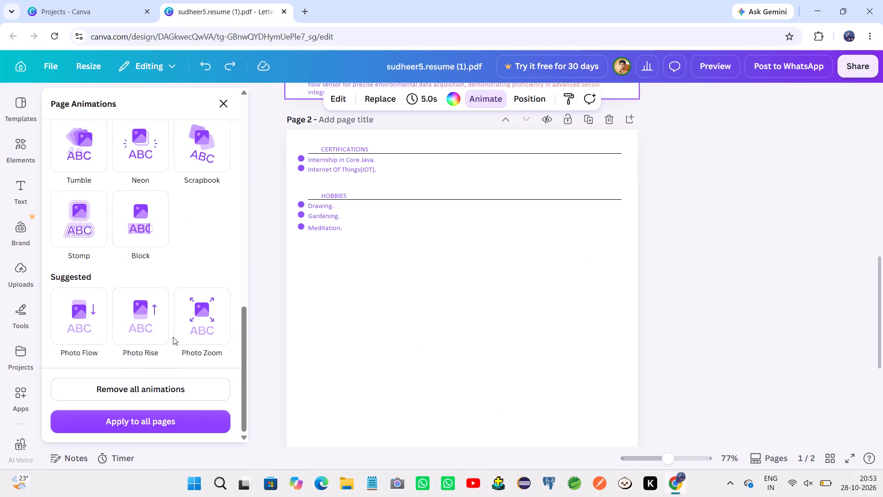
scroll(173, 337, "down", 1)
scroll(173, 337, "up", 1)
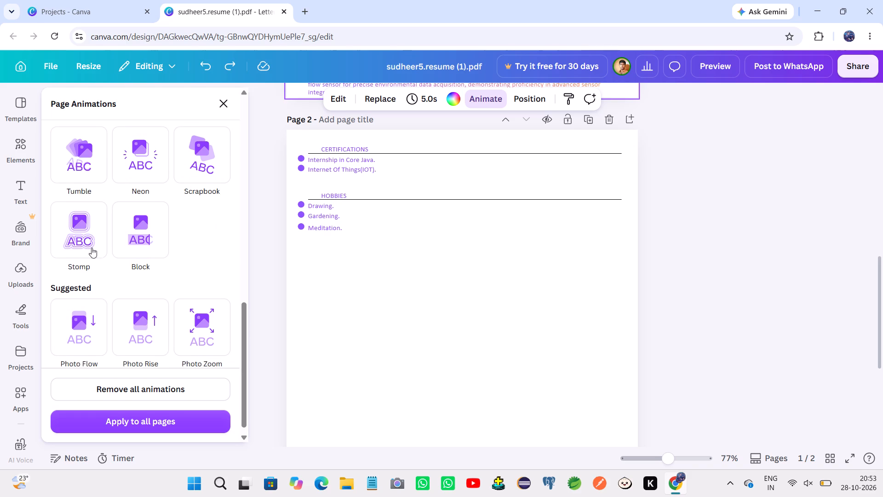
left_click(92, 236)
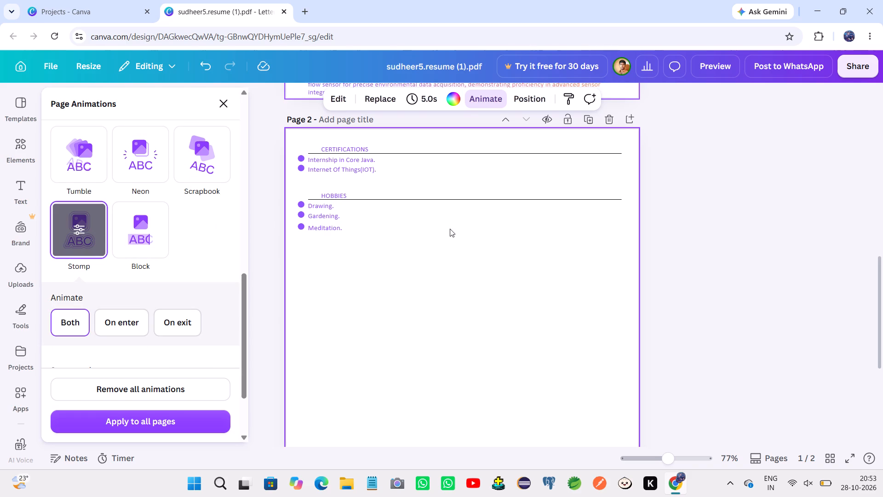
Apply the Stomp page animation to all pages of the resume.
scroll(450, 229, "up", 4)
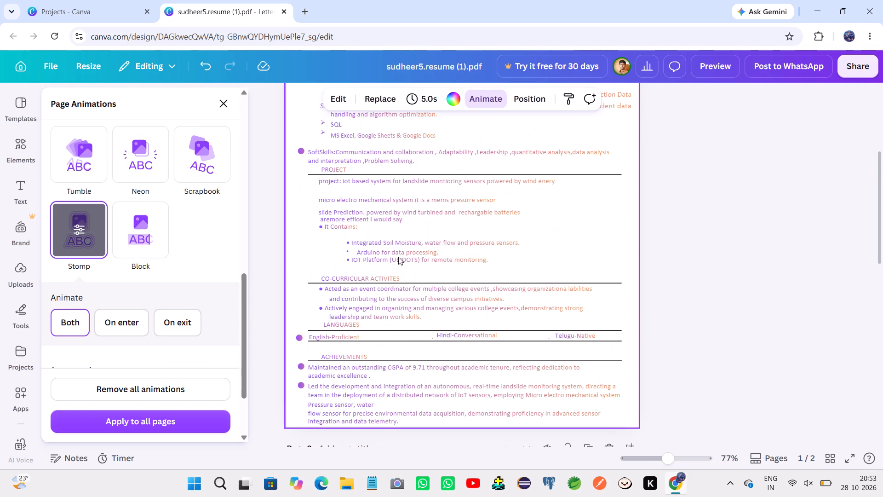
left_click(160, 420)
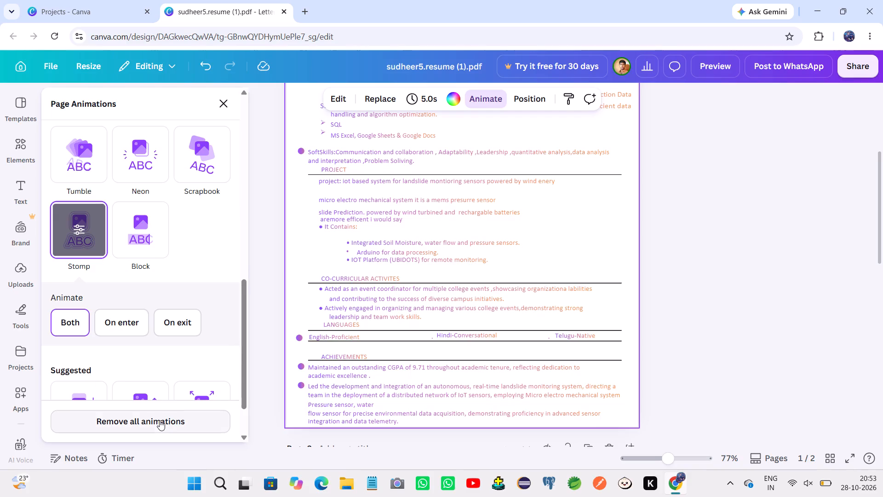
Examine the layer order of page 1's elements, including the overlapping layers and the background layer.
scroll(443, 203, "up", 2)
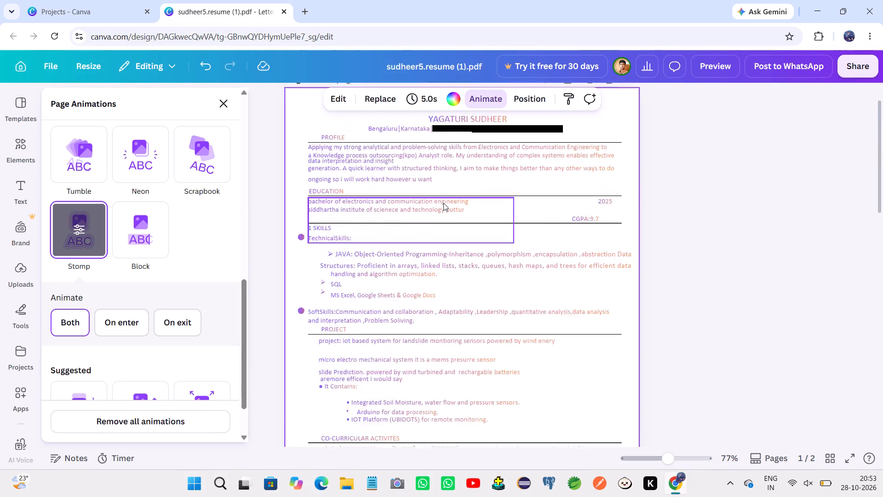
scroll(443, 203, "up", 1)
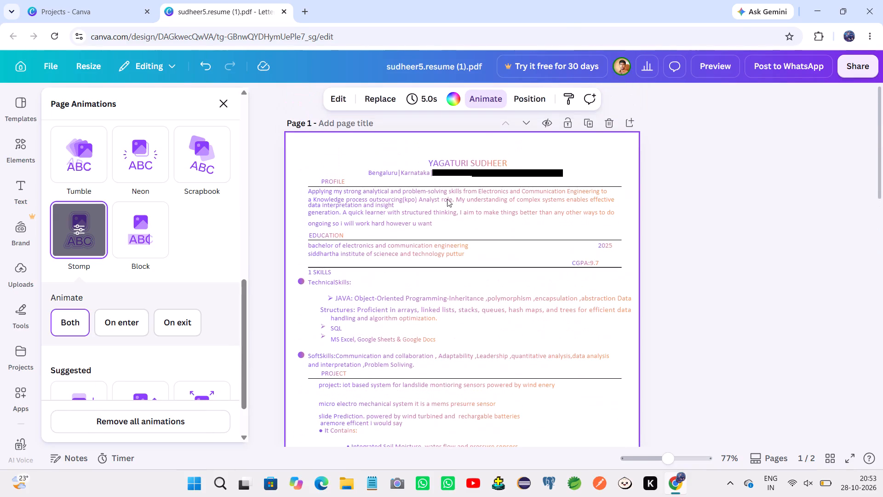
left_click(523, 97)
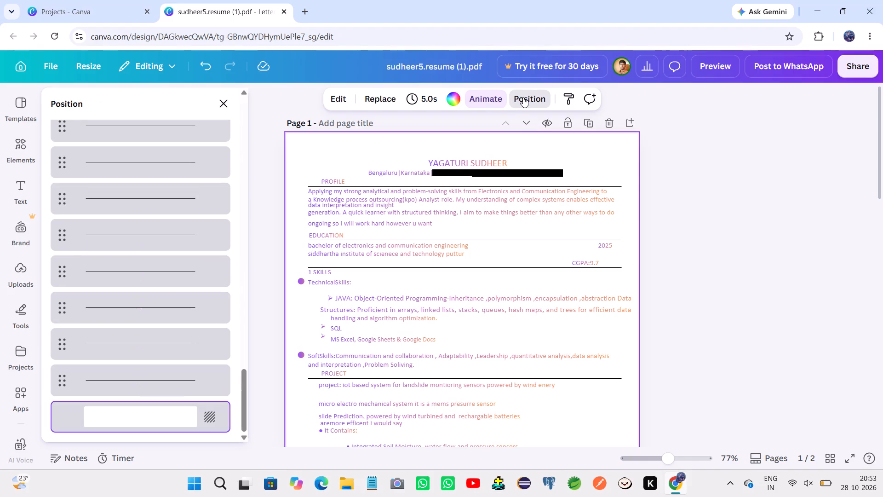
scroll(172, 178, "down", 4)
scroll(172, 178, "up", 1)
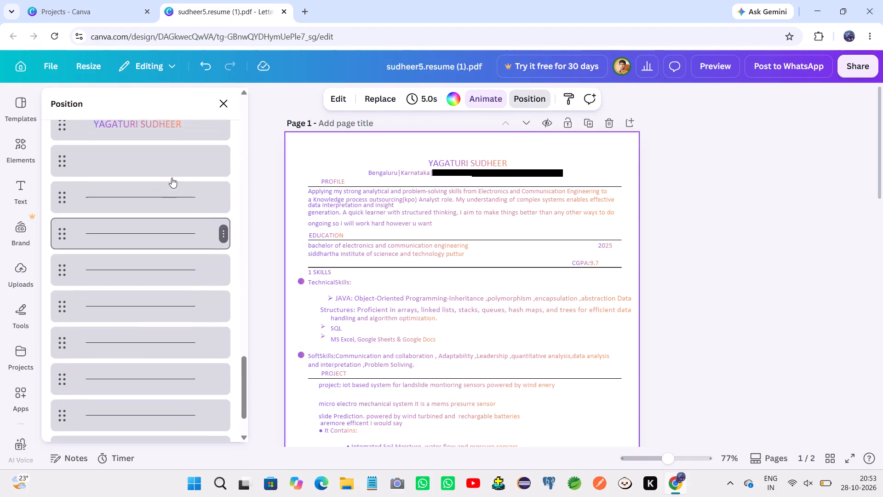
scroll(172, 178, "up", 3)
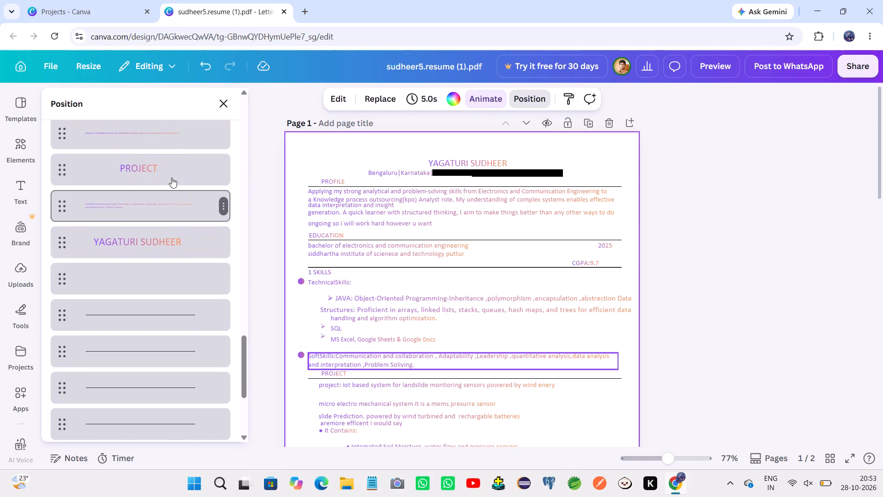
scroll(172, 178, "up", 3)
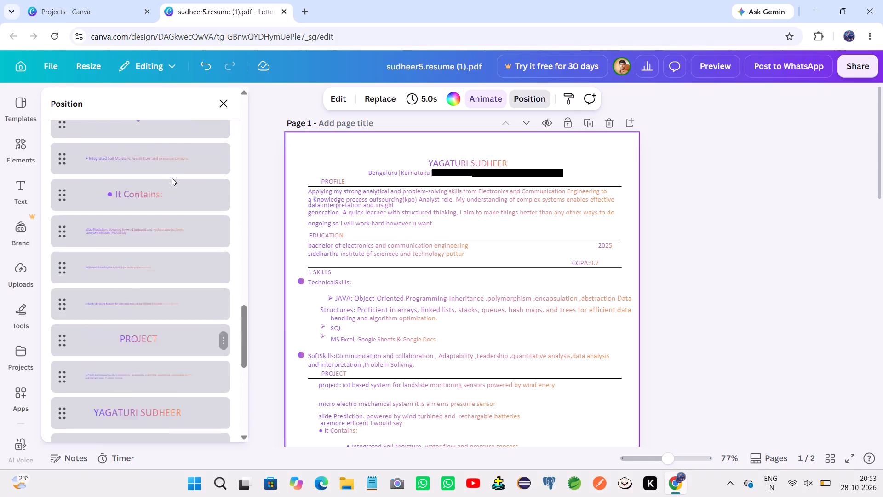
scroll(172, 178, "up", 6)
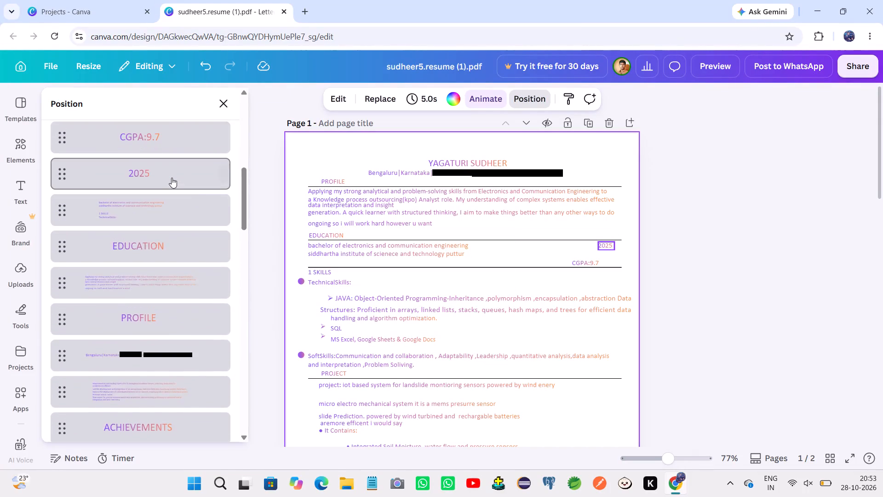
scroll(172, 178, "up", 3)
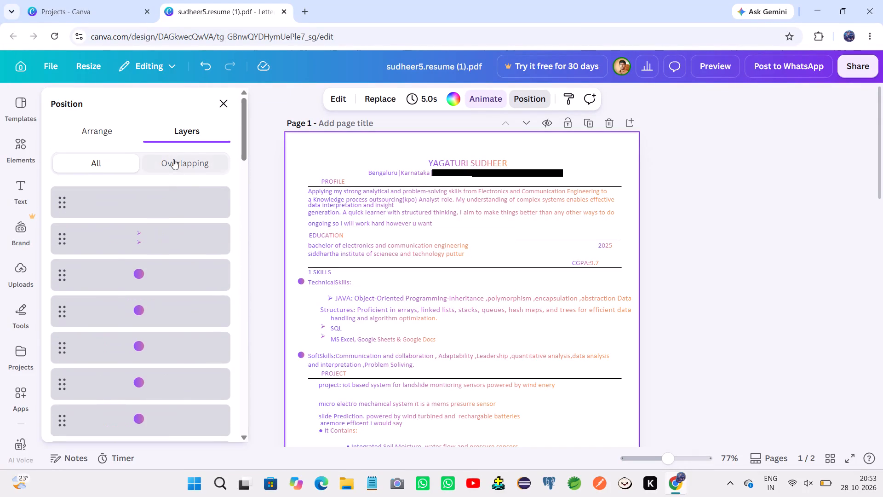
left_click(176, 160)
scroll(176, 160, "down", 1)
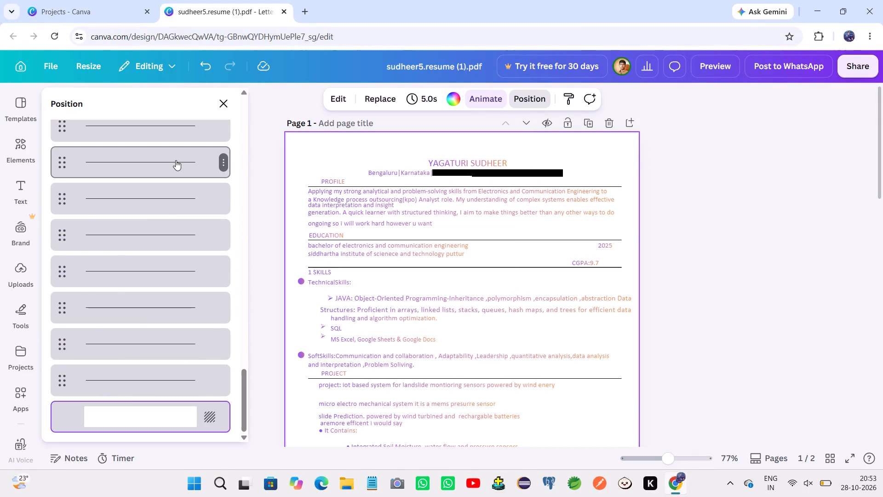
left_click(212, 410)
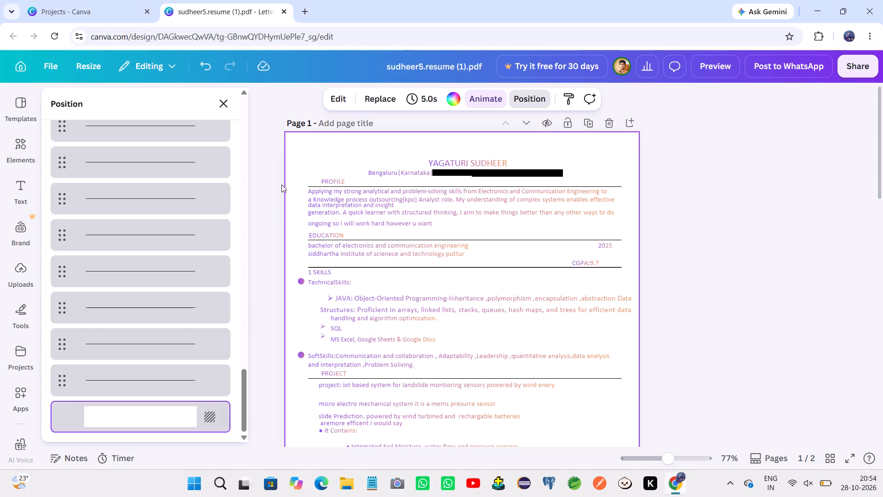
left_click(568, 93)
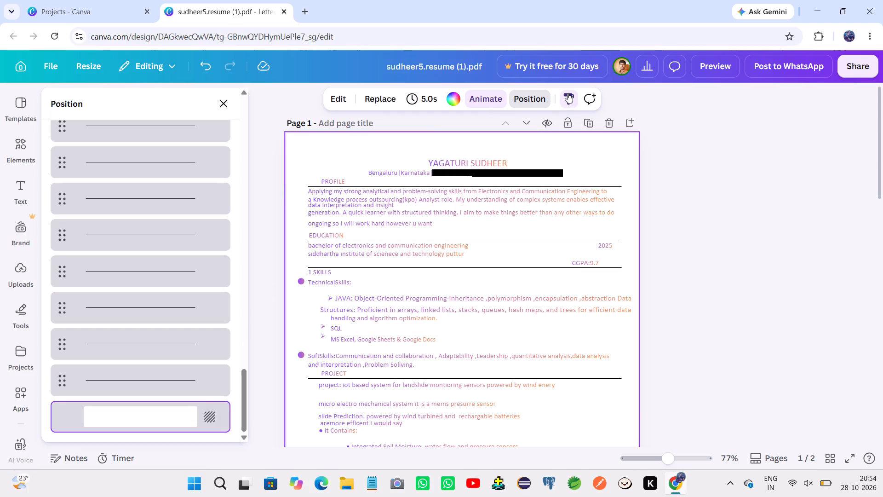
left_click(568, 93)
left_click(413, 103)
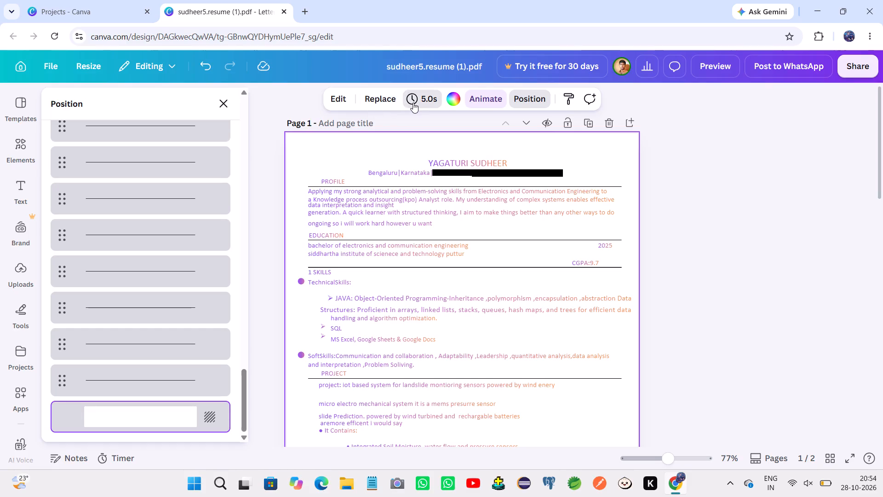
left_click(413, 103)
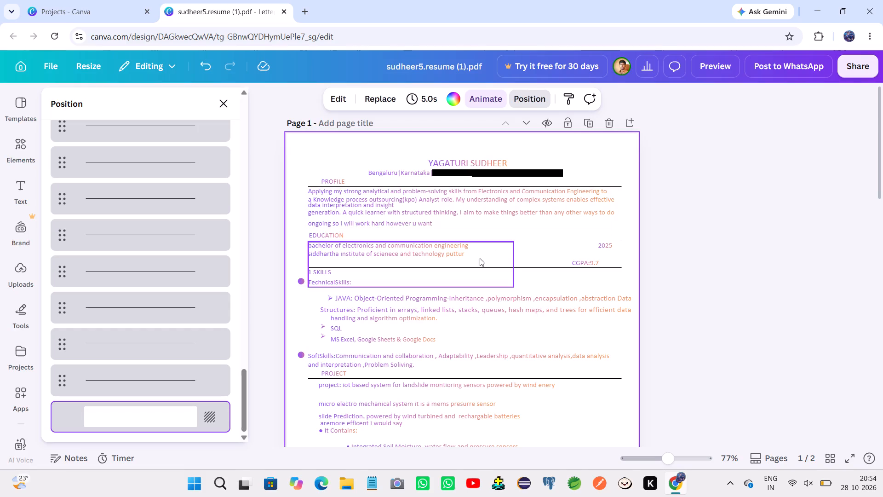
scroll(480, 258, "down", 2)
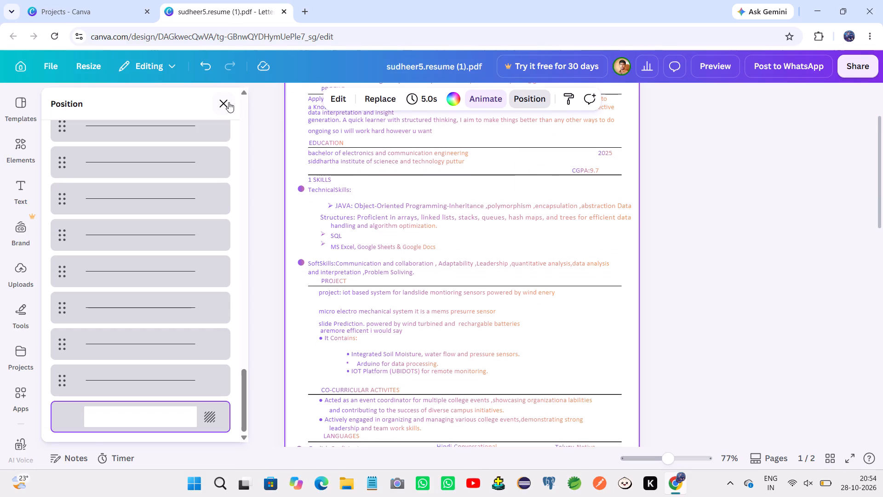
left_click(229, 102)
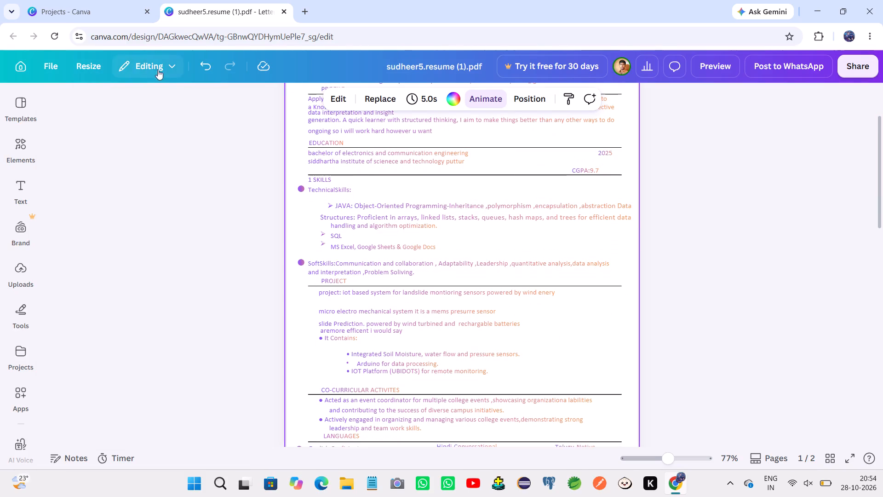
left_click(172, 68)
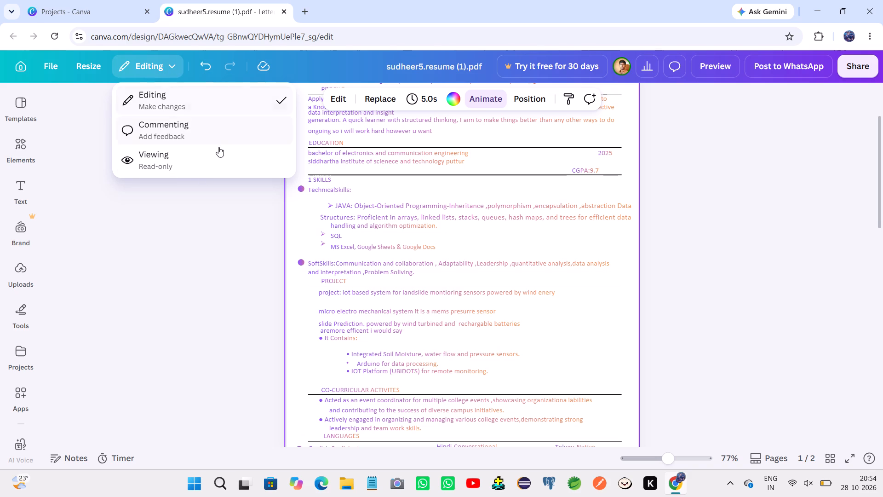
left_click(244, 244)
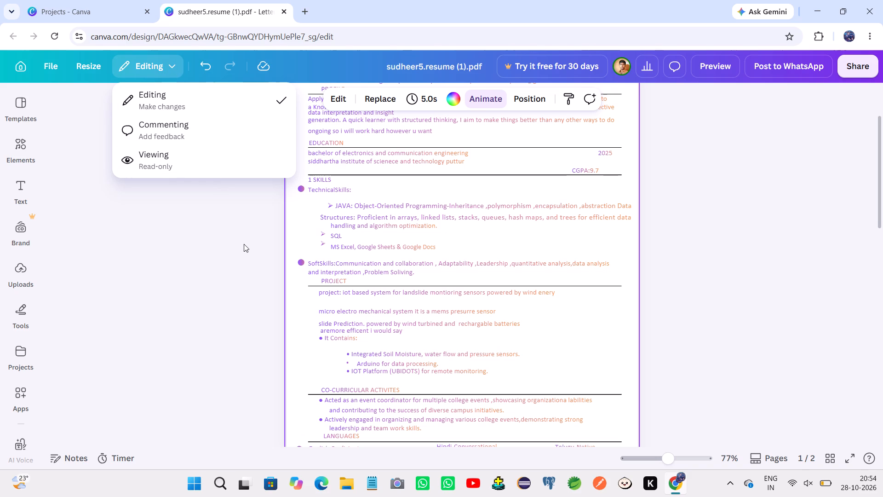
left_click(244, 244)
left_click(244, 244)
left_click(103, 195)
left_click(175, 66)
left_click(57, 39)
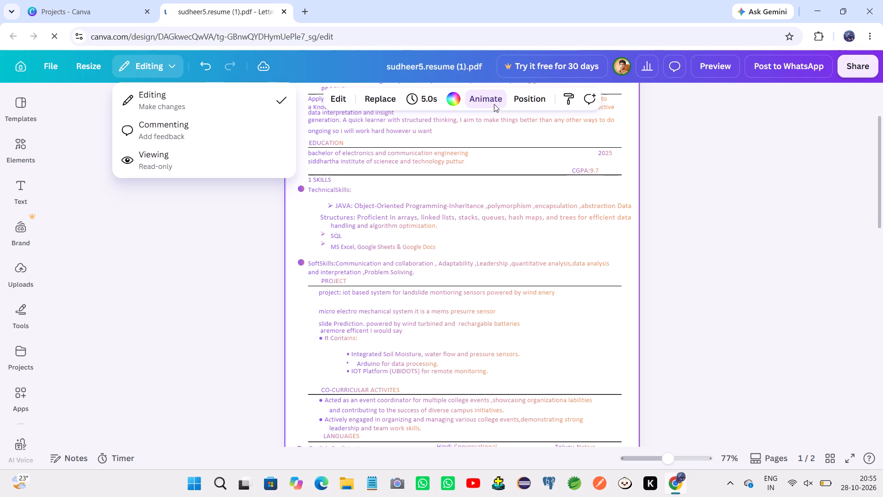
scroll(533, 286, "down", 2)
scroll(533, 286, "up", 1)
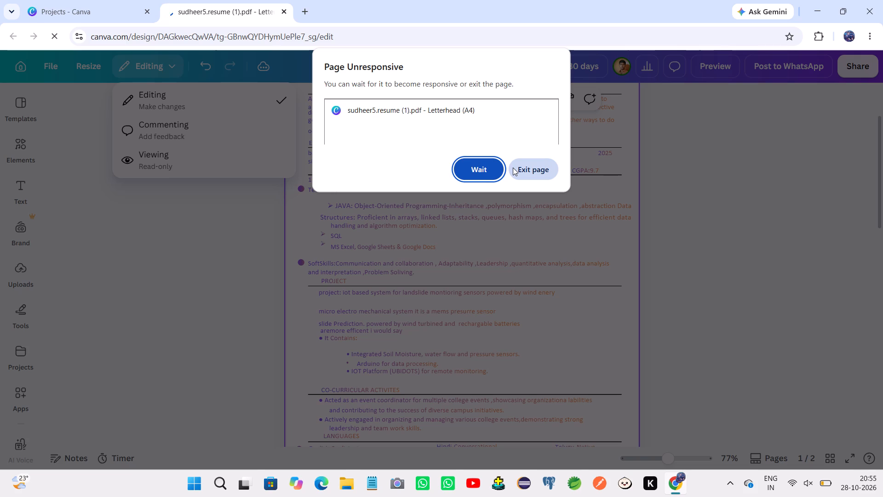
left_click(477, 170)
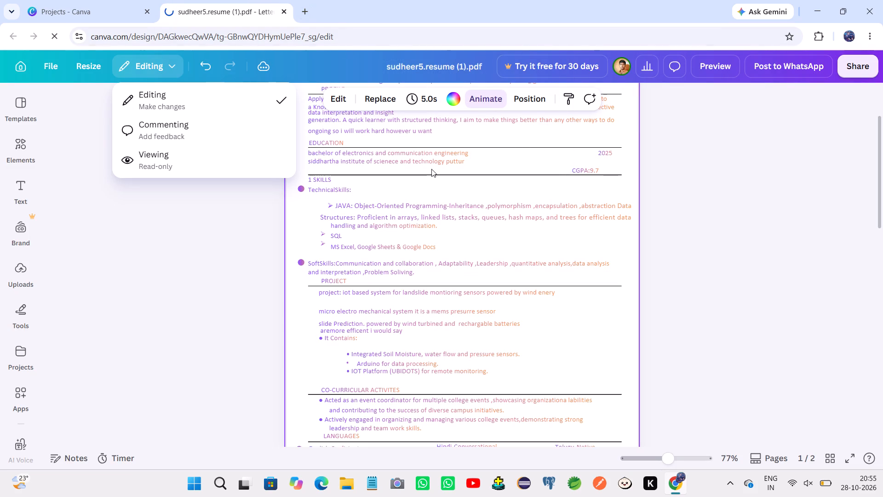
scroll(431, 169, "down", 2)
scroll(431, 169, "up", 1)
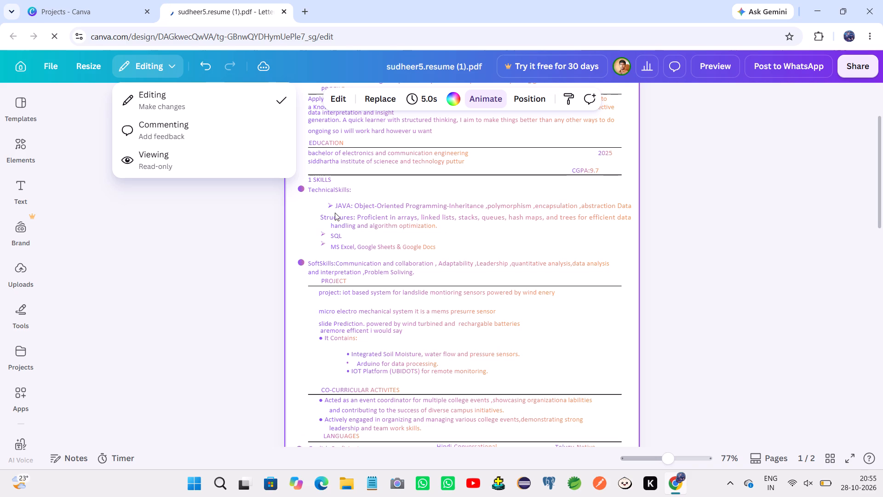
left_click_drag(333, 210, 397, 223)
left_click_drag(397, 223, 417, 181)
double_click(338, 203)
left_click_drag(338, 203, 406, 261)
left_click_drag(406, 261, 466, 321)
left_click_drag(466, 321, 461, 239)
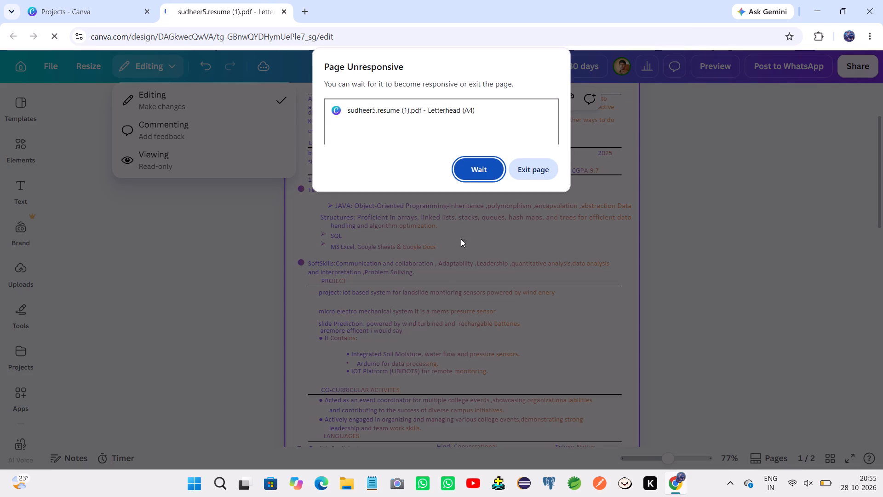
left_click_drag(461, 239, 477, 174)
left_click(477, 174)
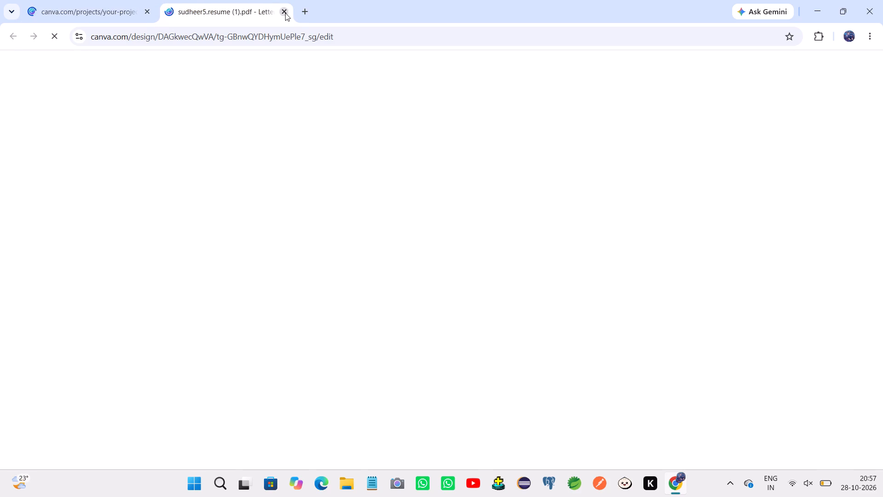
left_click(285, 13)
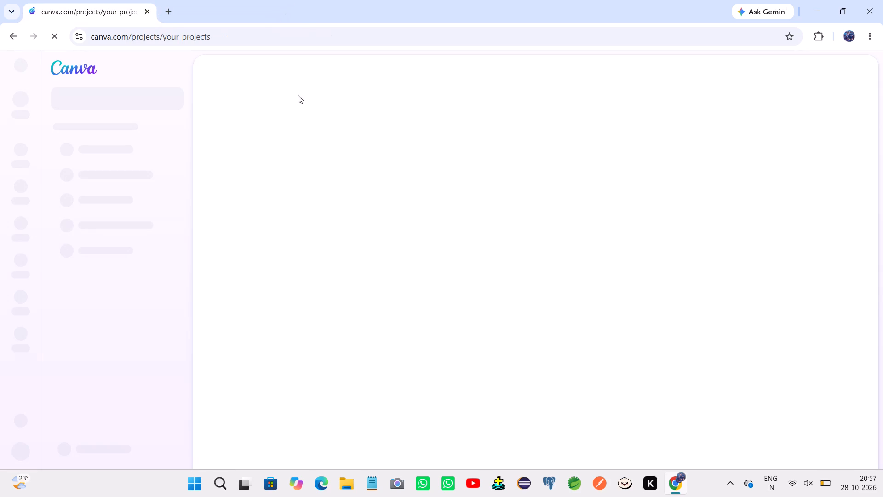
Reopen the most recently edited resume design from the recent projects.
scroll(333, 101, "down", 2)
scroll(333, 101, "up", 2)
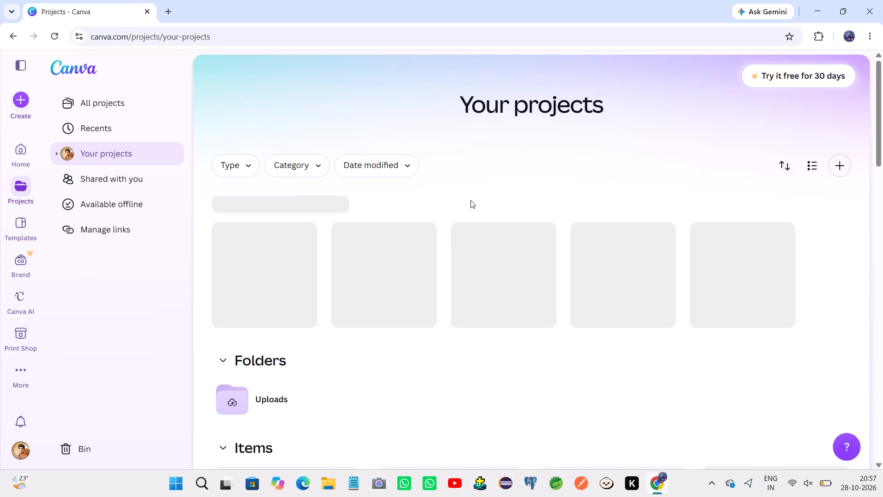
scroll(470, 200, "up", 1)
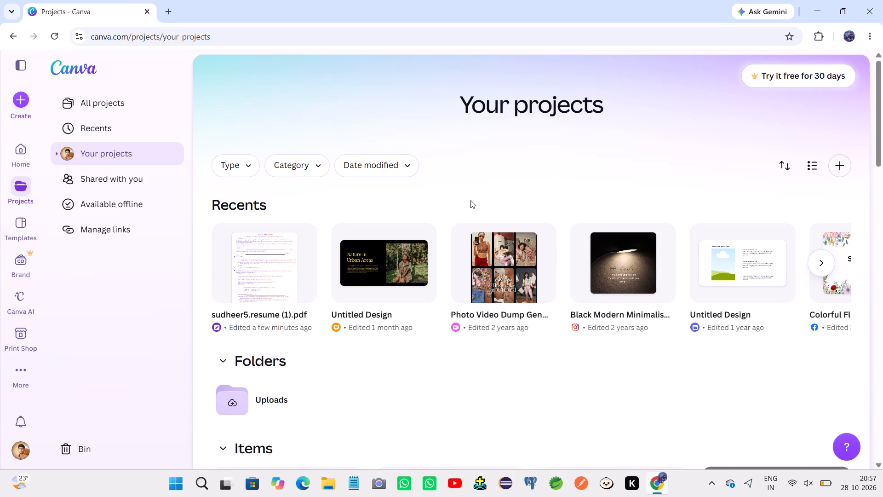
double_click(275, 277)
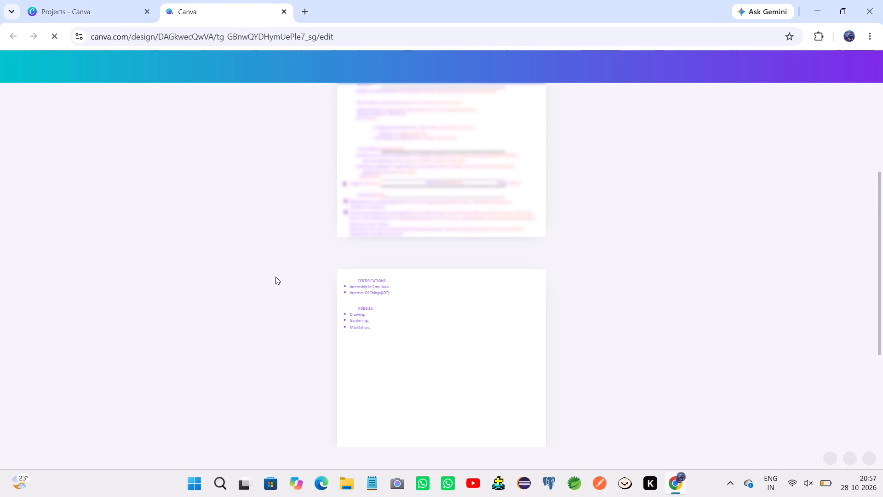
left_click(521, 212)
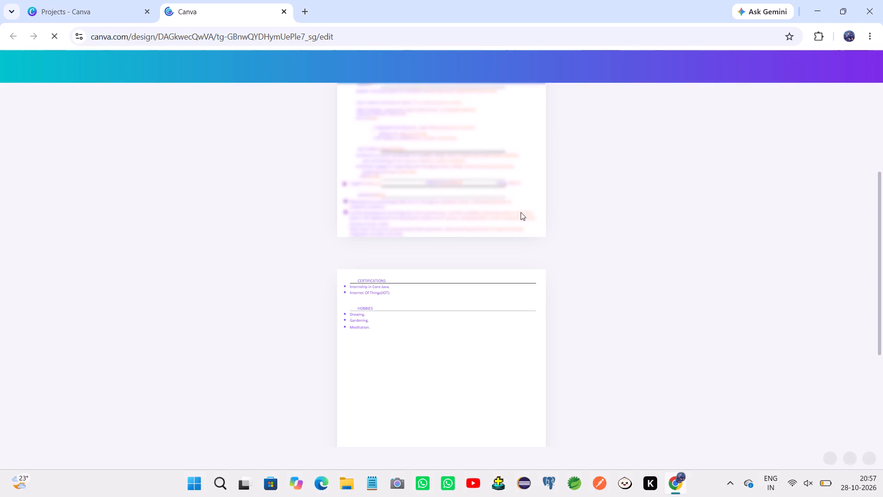
left_click(521, 212)
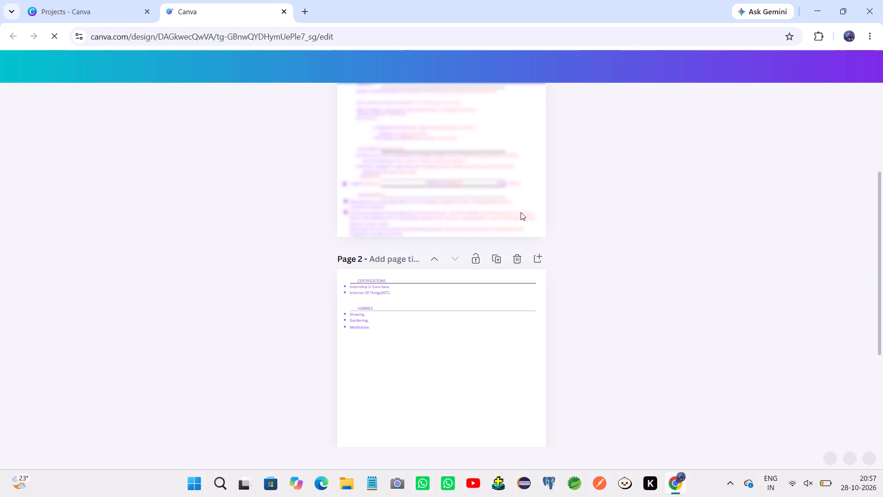
left_click(521, 212)
Look over both pages of the reopened resume, from the profile section to the hobbies.
scroll(521, 212, "up", 1)
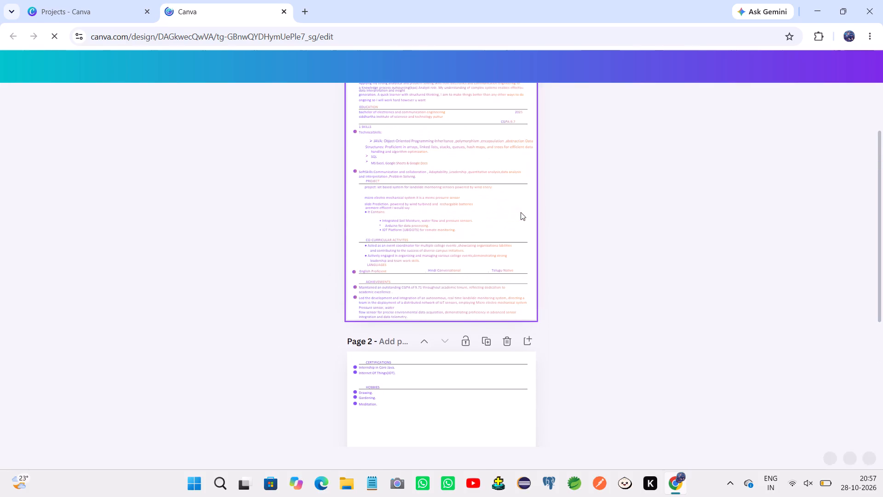
scroll(521, 212, "up", 3)
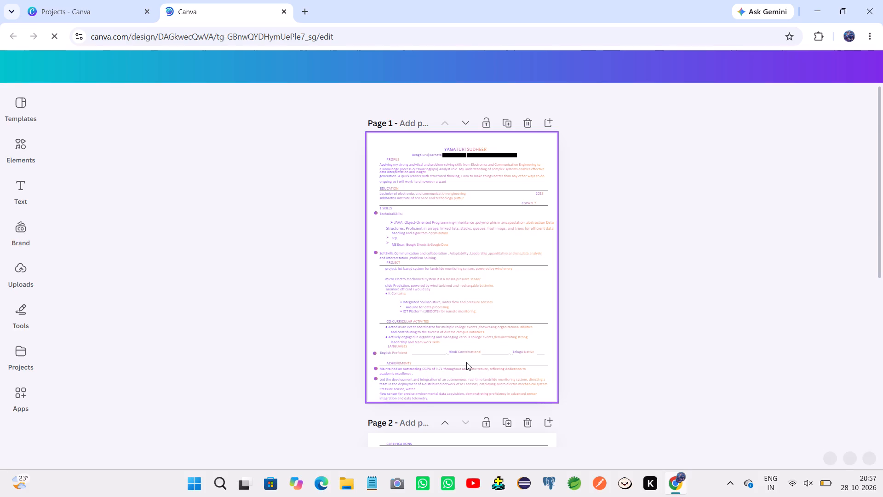
scroll(603, 324, "left", 1)
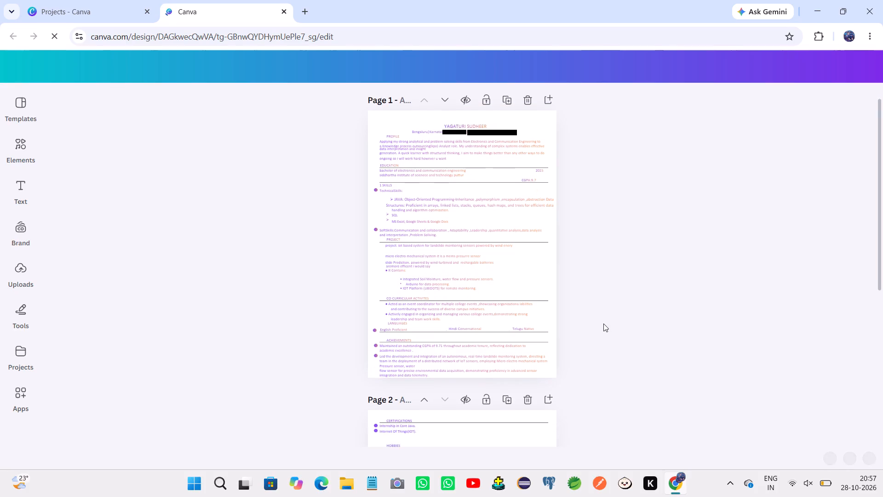
scroll(603, 324, "down", 2)
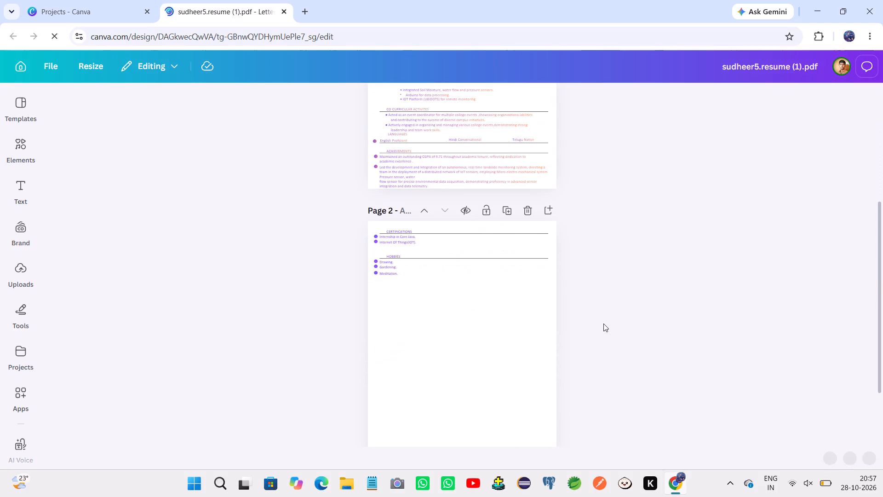
scroll(603, 324, "up", 2)
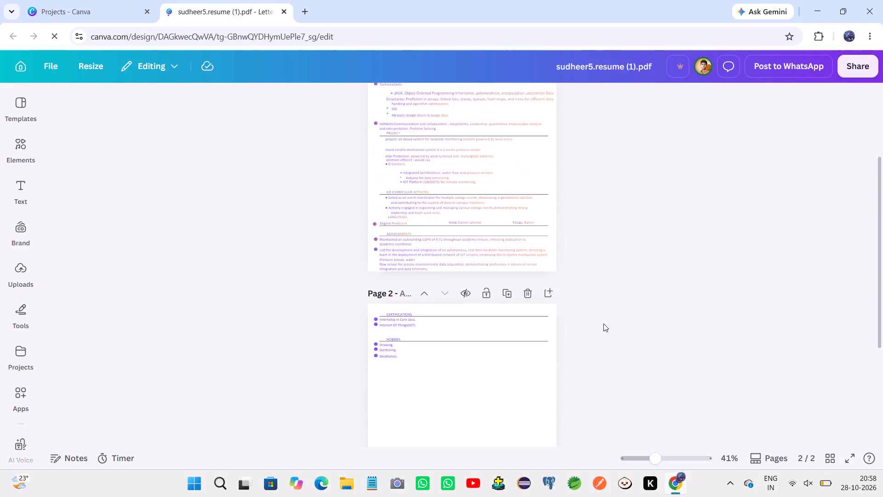
scroll(603, 324, "up", 3)
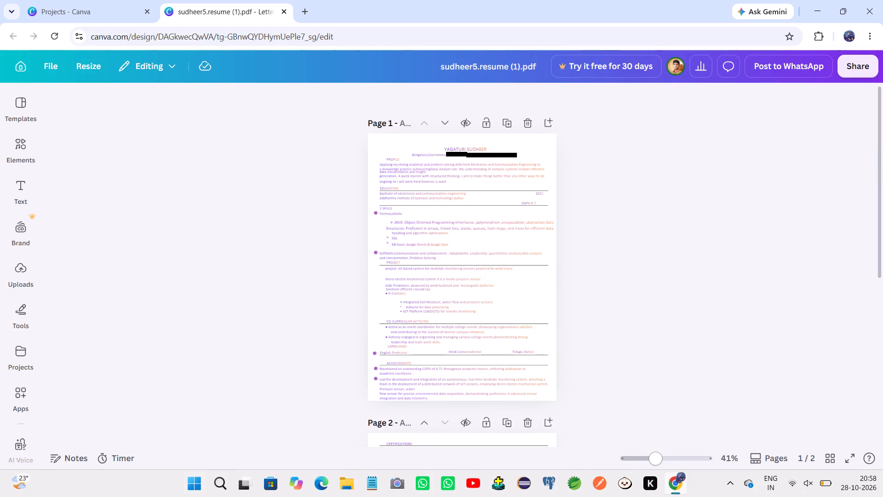
Replace the degree line under EDUCATION on page 1 with "Bachelors Of Electronics And C ommunication Engineering".
left_click_drag(657, 461, 669, 460)
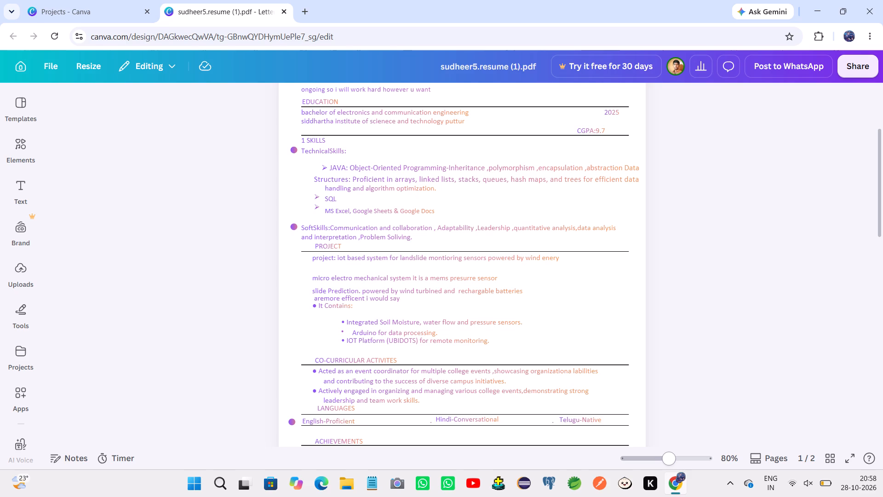
left_click_drag(669, 464, 673, 463)
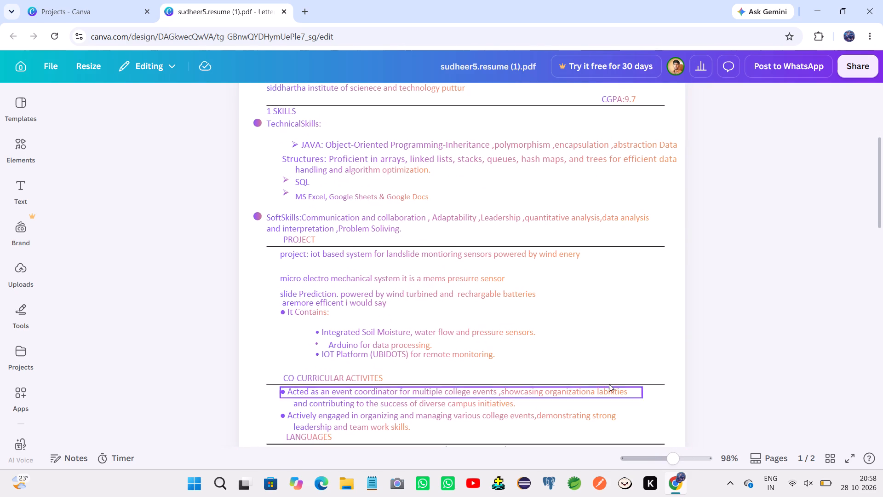
scroll(586, 315, "up", 3)
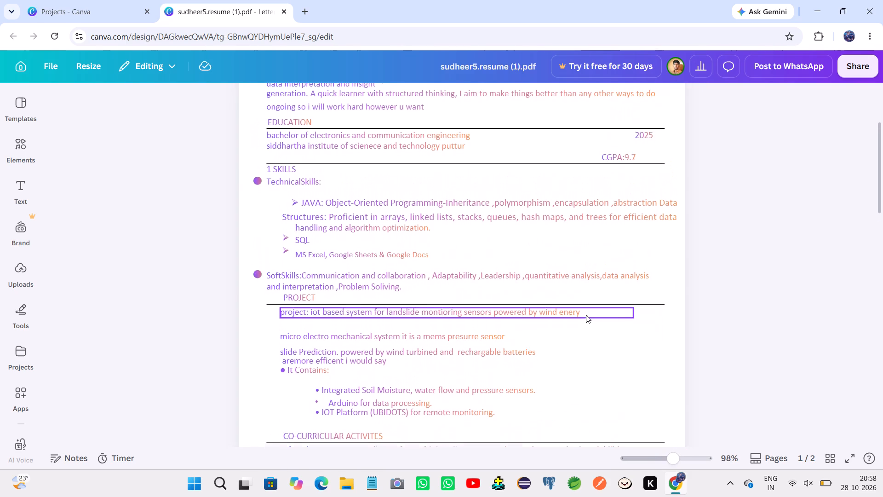
scroll(586, 315, "up", 1)
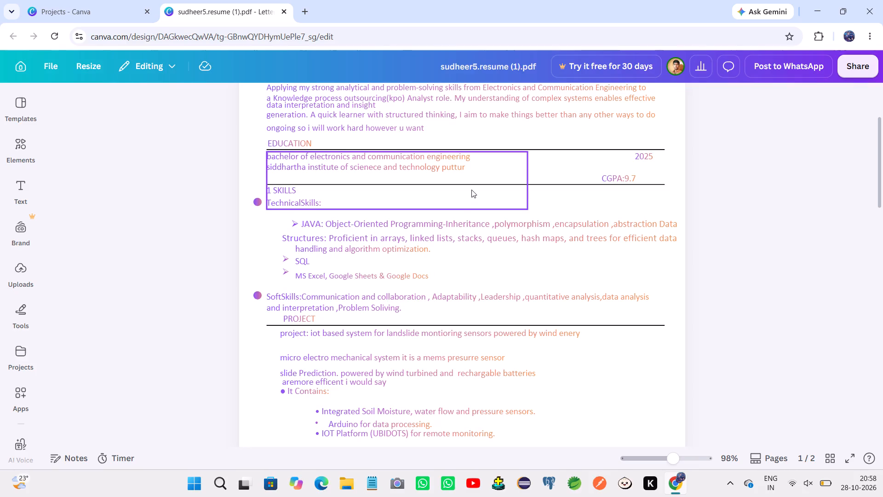
scroll(471, 190, "up", 1)
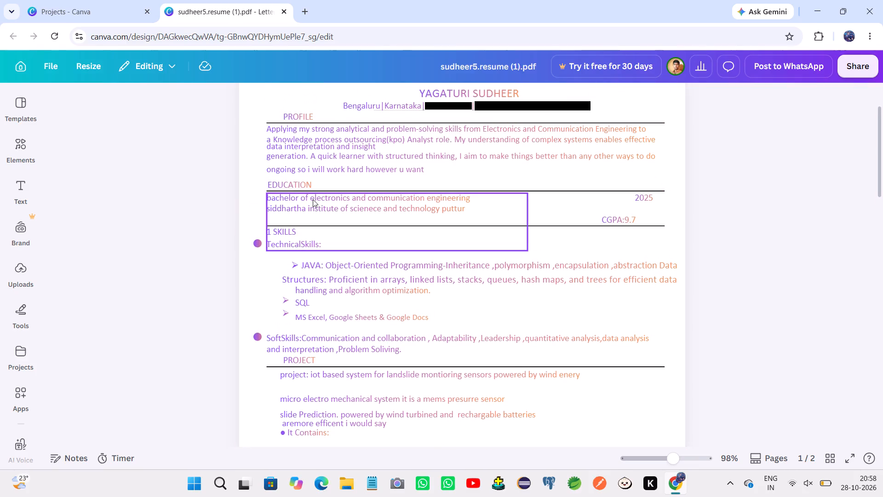
left_click(466, 193)
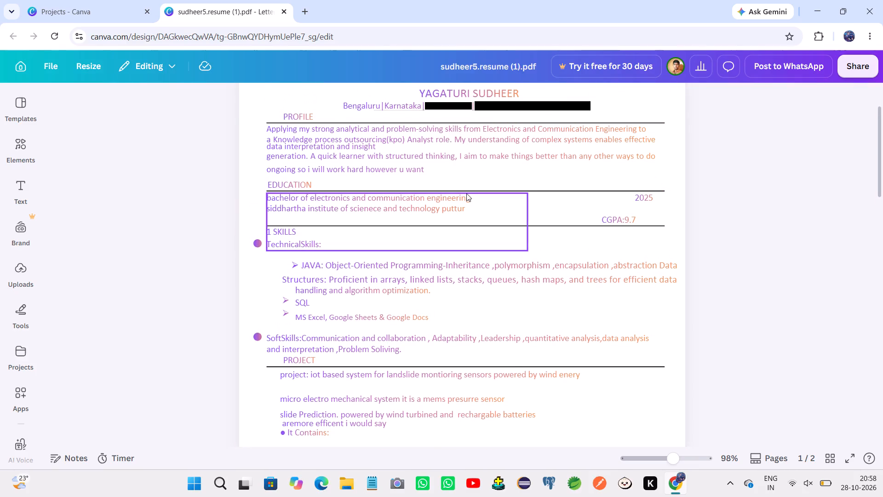
left_click(469, 197)
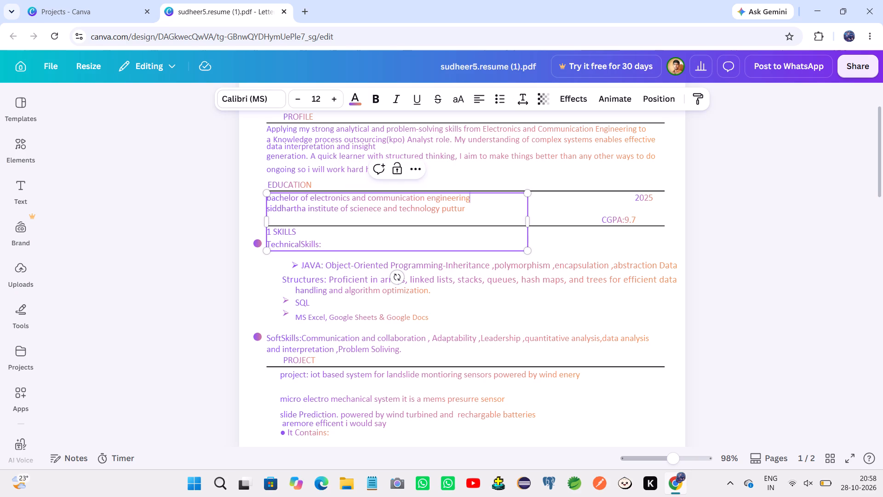
key("BackSpace")
key("BackSpace")
key("BackSpace")
key("BackSpace")
key("BackSpace")
key("BackSpace")
key("BackSpace")
key("BackSpace")
key("BackSpace")
key("BackSpace")
key("BackSpace")
key("BackSpace")
key("BackSpace")
key("BackSpace")
key("BackSpace")
key("BackSpace")
key("BackSpace")
key("BackSpace")
key("BackSpace")
key("BackSpace")
key("BackSpace")
key("BackSpace")
key("BackSpace")
key("BackSpace")
key("BackSpace")
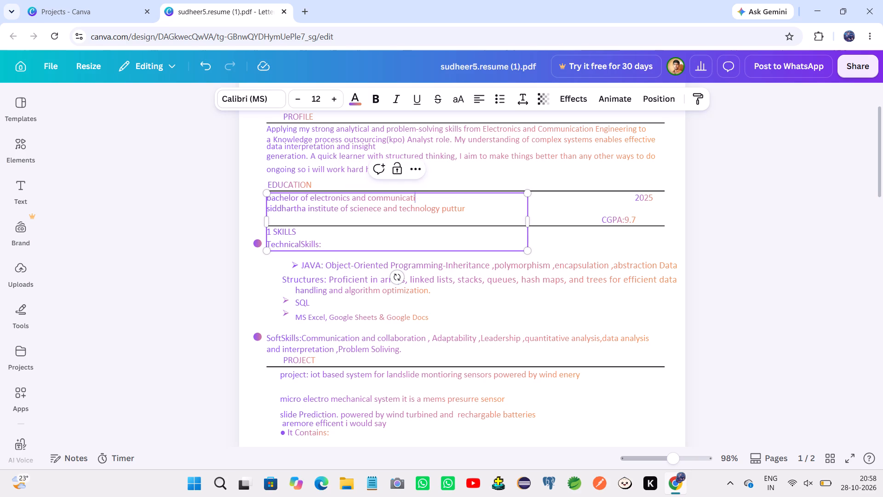
key("BackSpace")
key("BackSpace")
key("BackSpace")
key("BackSpace")
key("BackSpace")
key("BackSpace")
key("BackSpace")
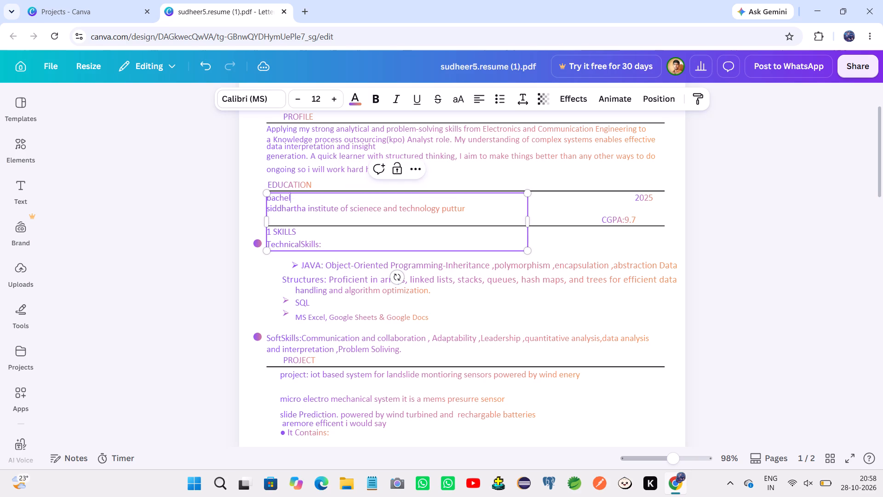
key("BackSpace")
key("BackSpace")
key("BackSpace")
key("BackSpace")
key("BackSpace")
key("b")
type("achelors")
key("space")
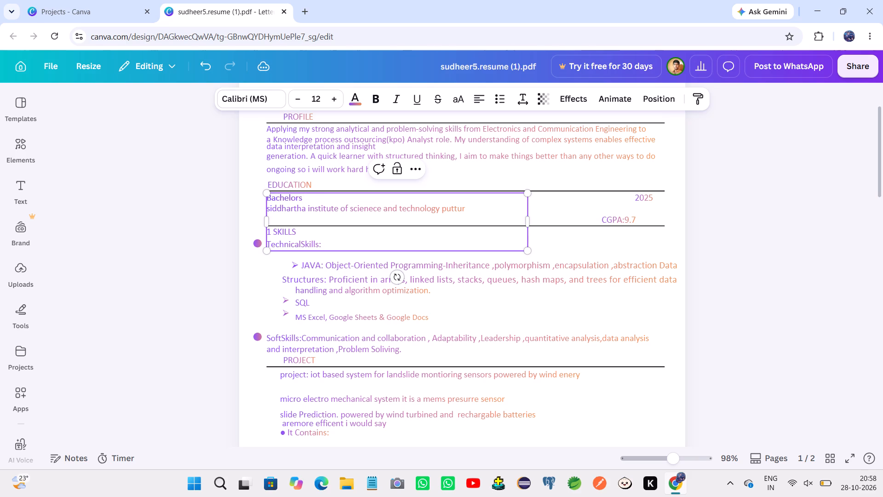
type("f")
key("space")
key("e")
type("lectronics")
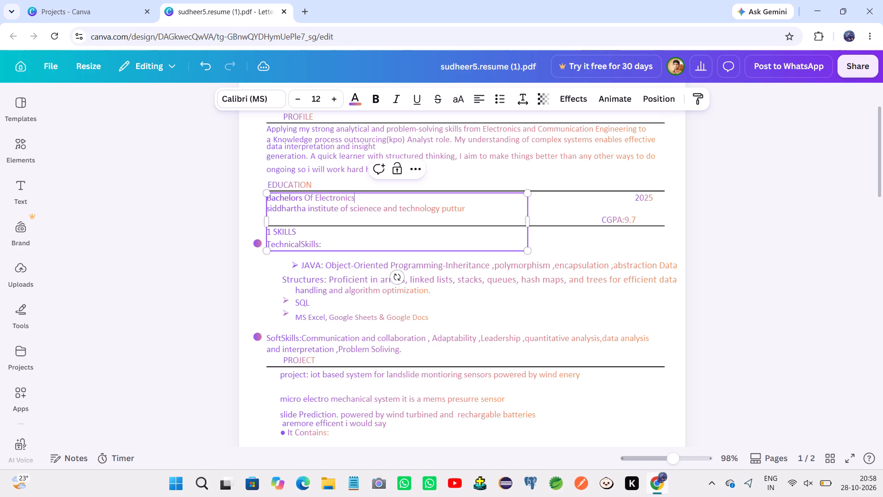
key("space")
type("nd")
key("space")
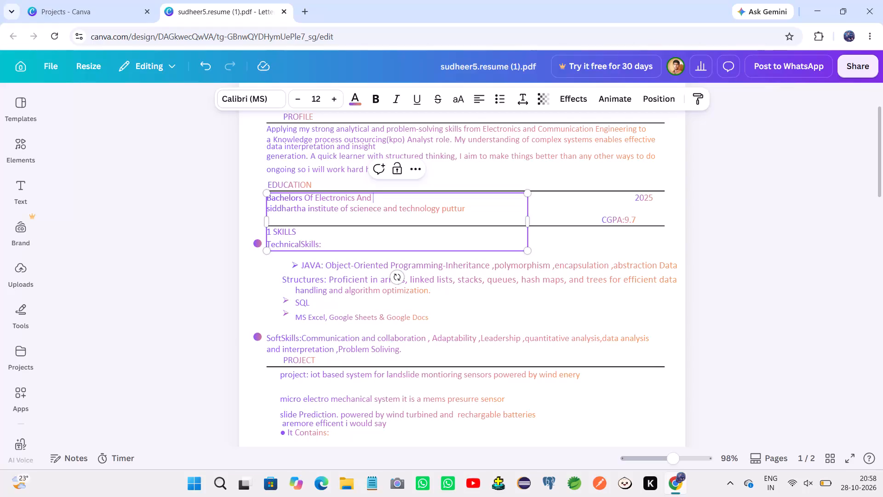
key("c")
key("space")
type("ommunica")
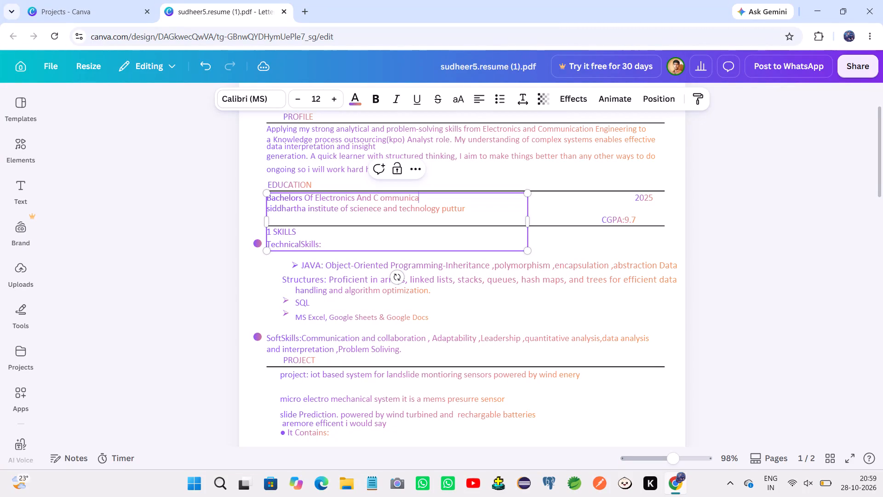
type("tion")
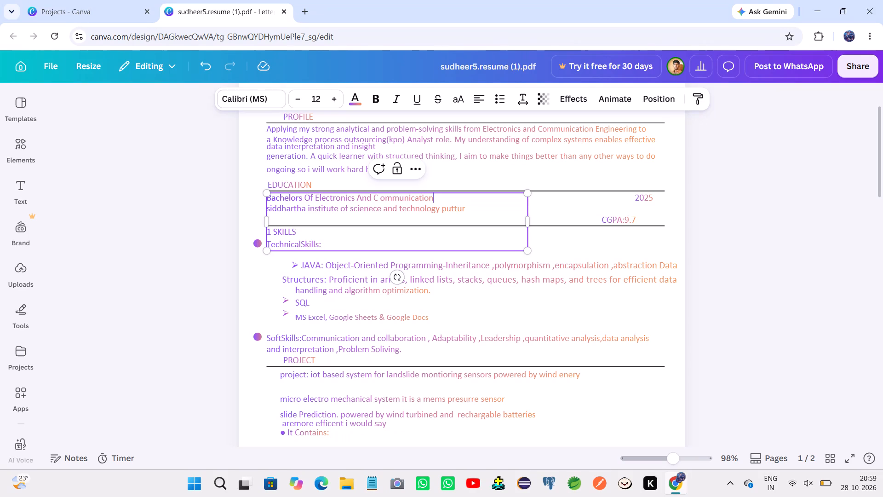
key("space")
type("ngineering")
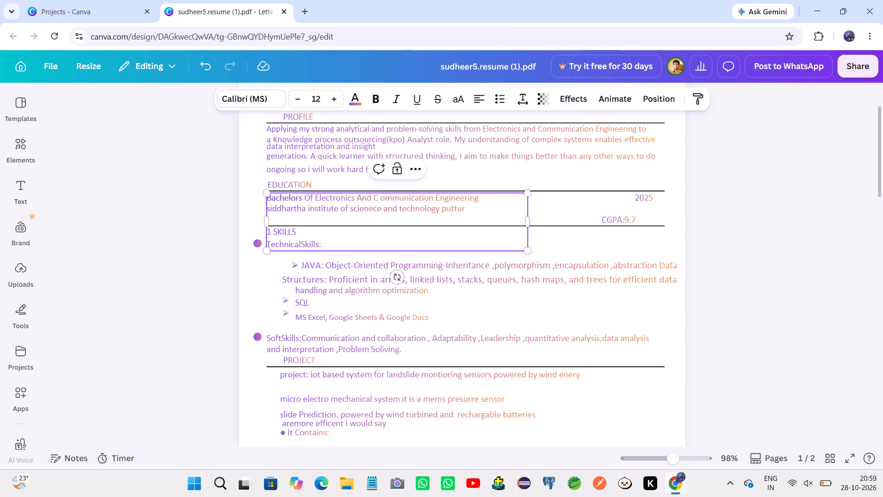
End the degree line under EDUCATION with a full stop and remove the stray space inside "Communication".
key("period")
left_click(379, 199)
key("BackSpace")
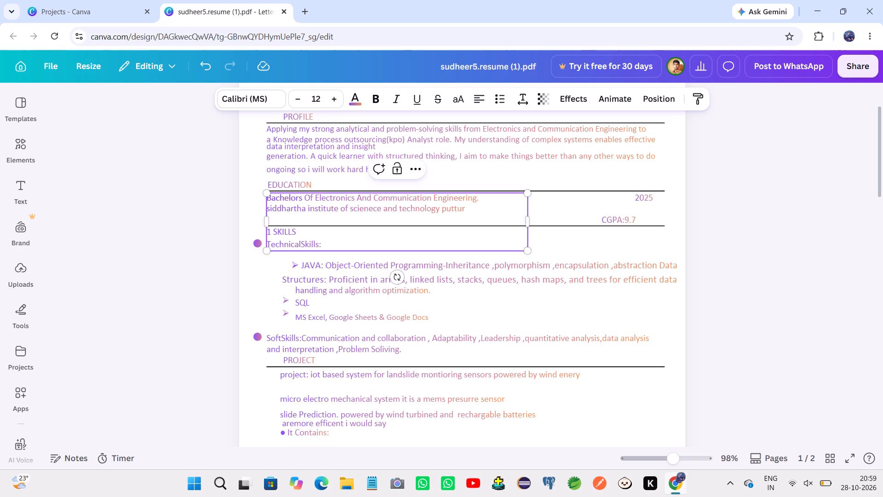
Replace the institute line under EDUCATION with "Siddhartha Institute Of Science And Technology.".
left_click(471, 208)
key("BackSpace")
key("BackSpace")
key("BackSpace")
key("BackSpace")
key("BackSpace")
key("BackSpace")
key("BackSpace")
key("BackSpace")
key("BackSpace")
key("BackSpace")
key("BackSpace")
key("BackSpace")
key("BackSpace")
key("BackSpace")
key("BackSpace")
key("BackSpace")
key("BackSpace")
key("BackSpace")
key("BackSpace")
key("BackSpace")
key("BackSpace")
key("BackSpace")
key("BackSpace")
key("BackSpace")
key("BackSpace")
key("BackSpace")
key("BackSpace")
key("BackSpace")
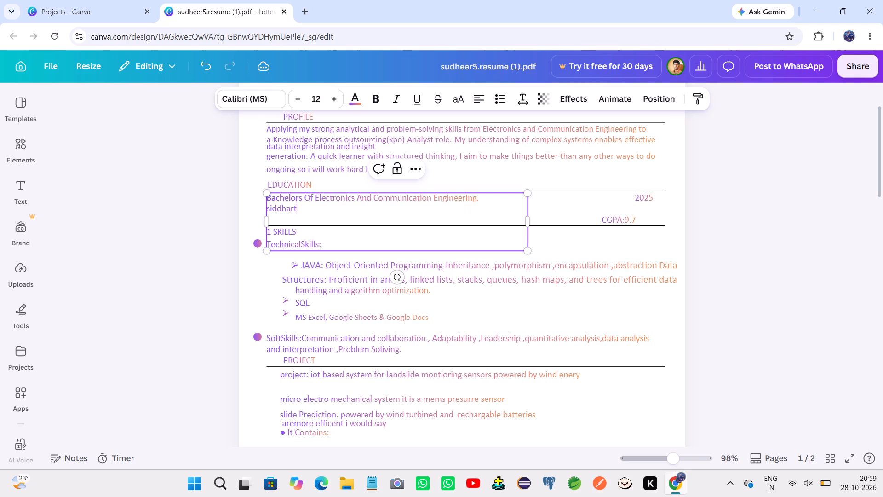
key("BackSpace")
key("BackSpace")
key("BackSpace")
key("BackSpace")
key("s")
type("iddhartha")
key("space")
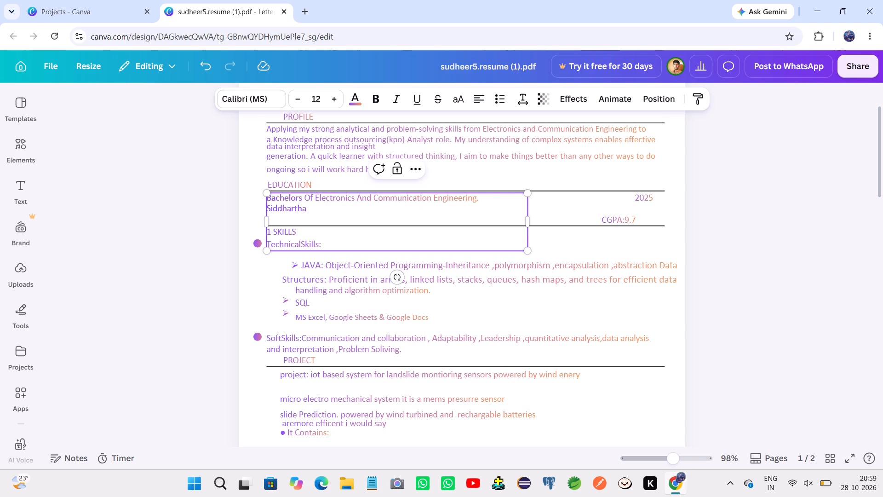
type("ns")
type("titute")
key("space")
key("BackSpace")
key("BackSpace")
key("BackSpace")
key("BackSpace")
key("BackSpace")
key("BackSpace")
key("BackSpace")
key("BackSpace")
key("BackSpace")
key("BackSpace")
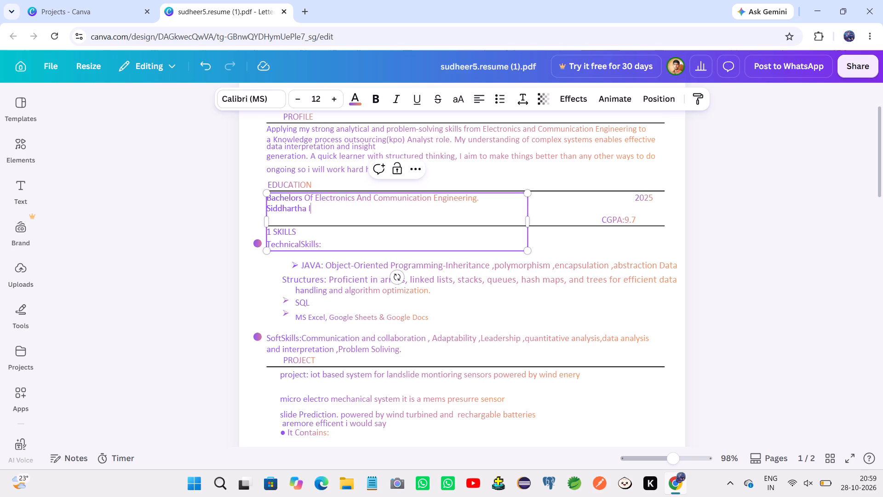
type("nst")
type("itu")
type("te")
key("space")
type("of s")
key("BackSpace")
key("BackSpace")
key("BackSpace")
key("BackSpace")
key("BackSpace")
key("BackSpace")
key("BackSpace")
key("BackSpace")
key("BackSpace")
key("BackSpace")
key("BackSpace")
key("BackSpace")
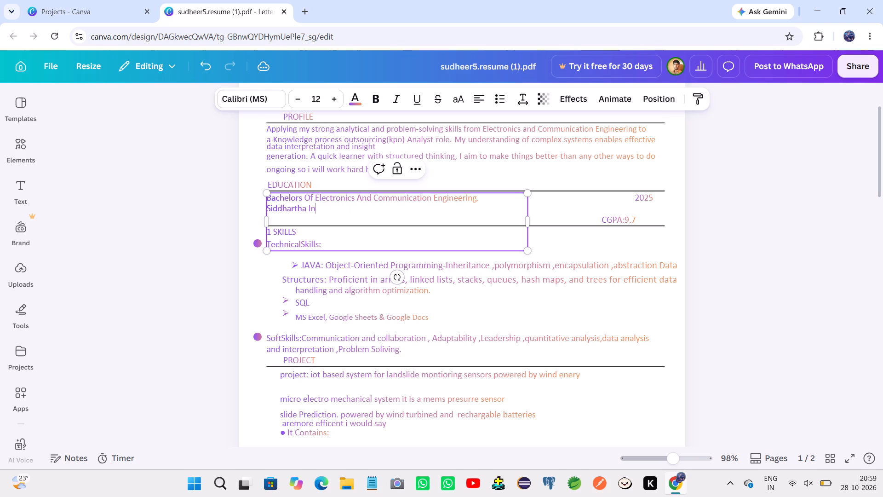
key("BackSpace")
key("BackSpace")
key("i")
type("nstitute")
key("space")
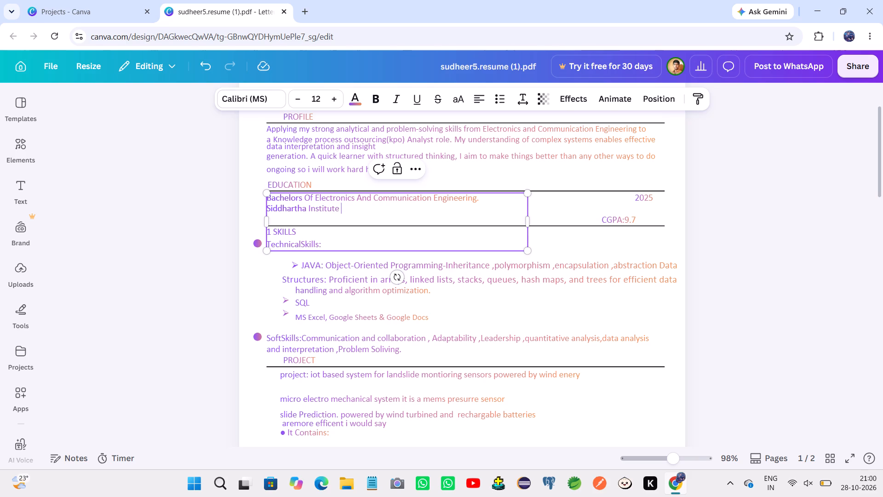
key("o")
key("f")
key("s")
key("BackSpace")
type("ciene")
key("BackSpace")
type("ce")
key("space")
key("a")
type("nd")
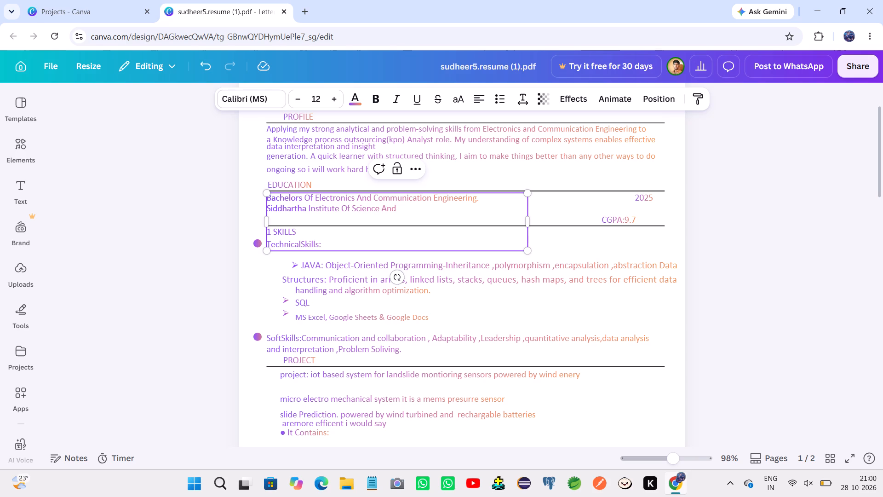
key("space")
key("t")
type("echnolog")
key("y")
key("period")
Insert a space in the "TechnicalSkills:" heading so it reads "Technical Skills:".
scroll(457, 243, "down", 1)
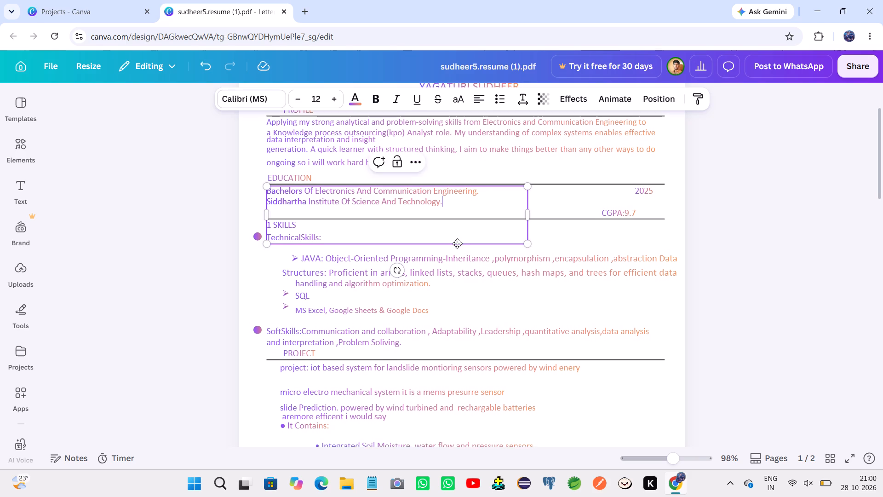
scroll(457, 243, "down", 1)
left_click(301, 225)
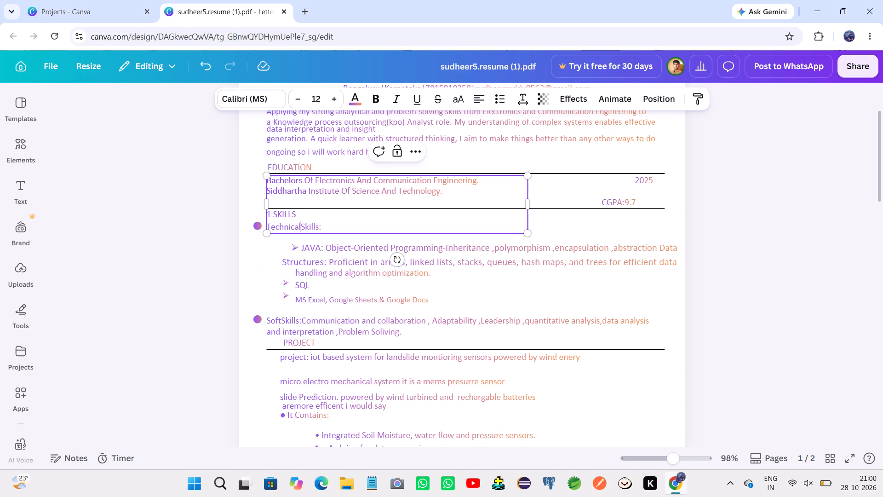
key("space")
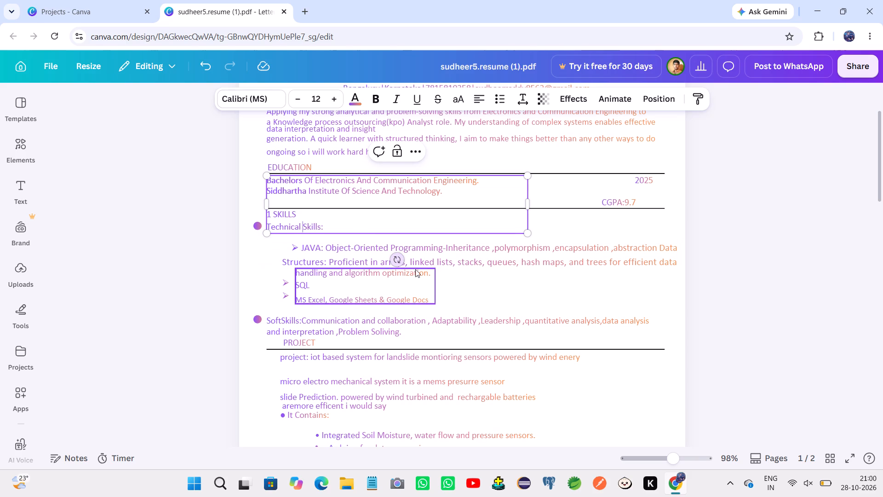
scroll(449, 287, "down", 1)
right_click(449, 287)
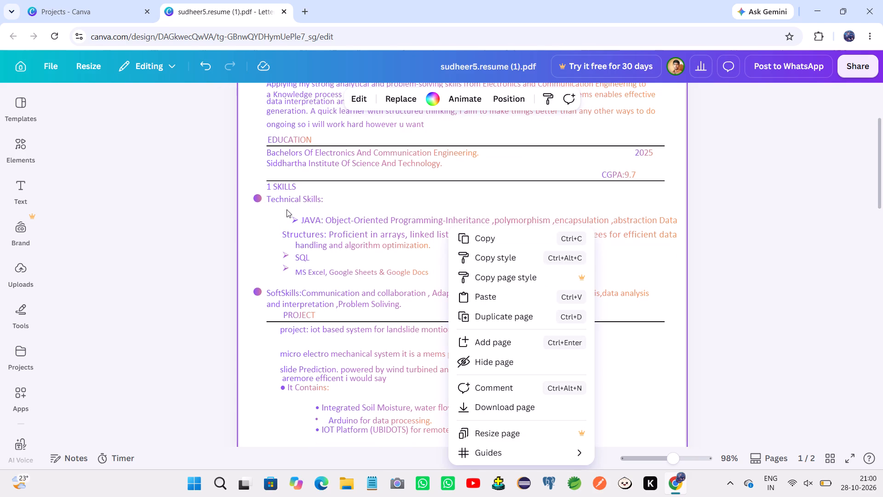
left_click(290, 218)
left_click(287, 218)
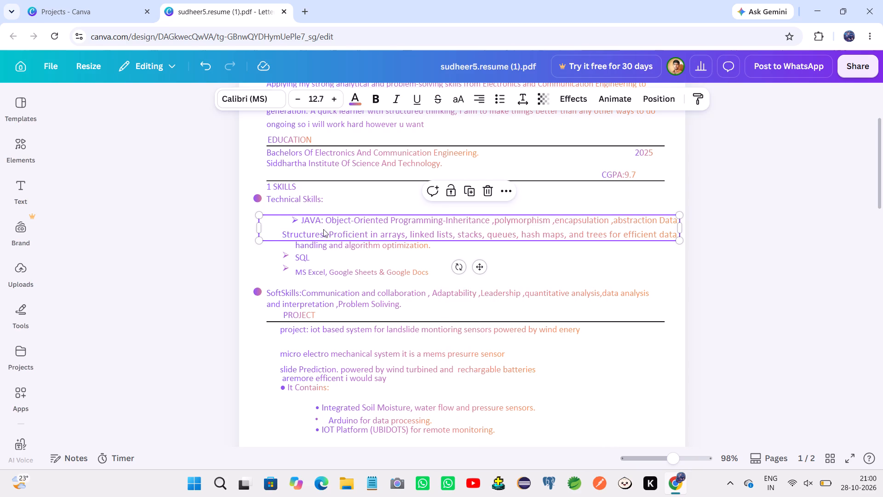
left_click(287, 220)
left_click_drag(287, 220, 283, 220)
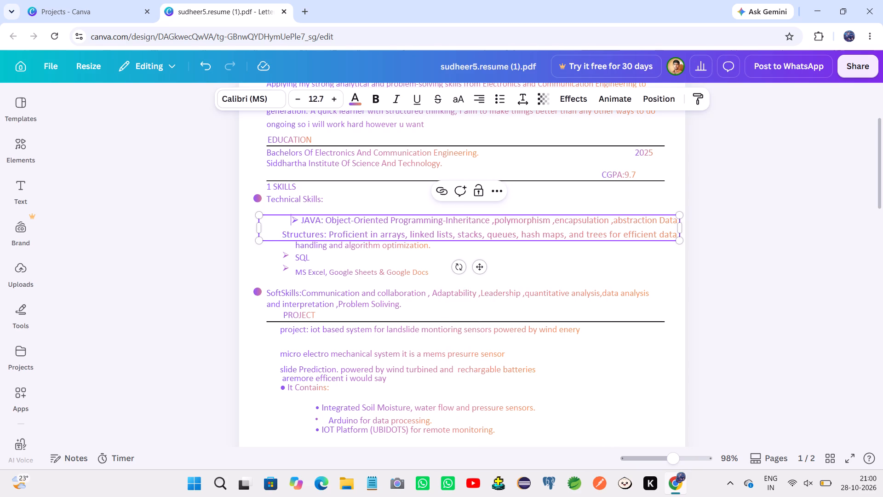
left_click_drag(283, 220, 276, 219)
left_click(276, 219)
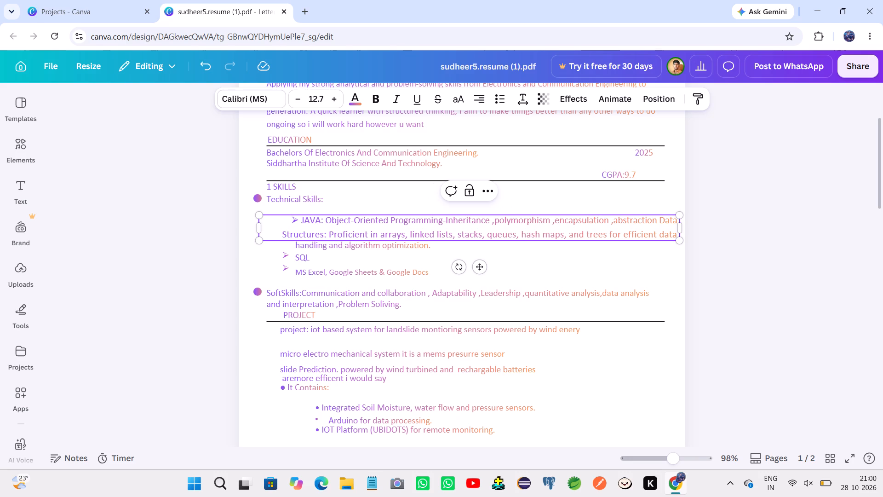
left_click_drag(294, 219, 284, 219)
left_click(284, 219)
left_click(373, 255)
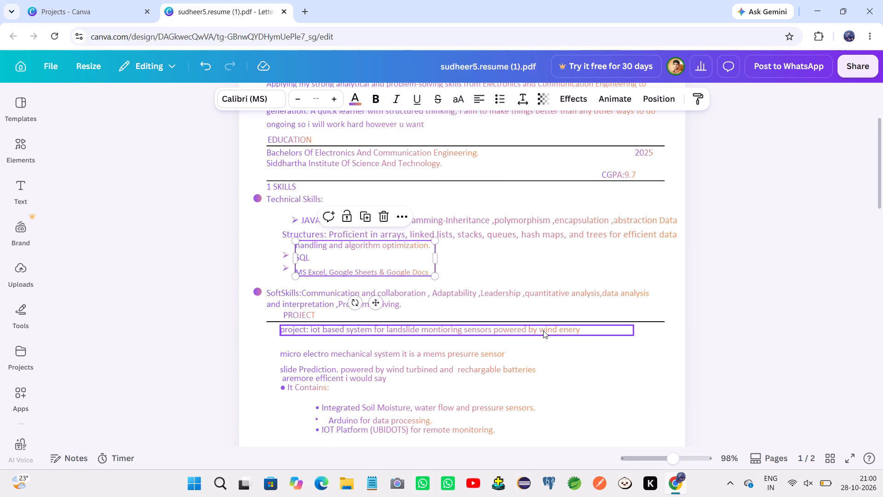
Put "mems" in parentheses in the "micro electro mechanical system" line under PROJECT.
scroll(543, 330, "down", 1)
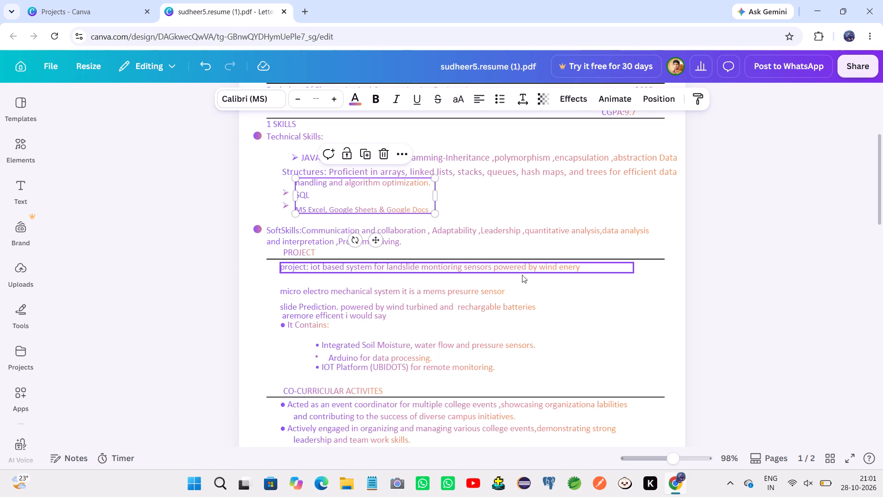
left_click(513, 289)
left_click(513, 289)
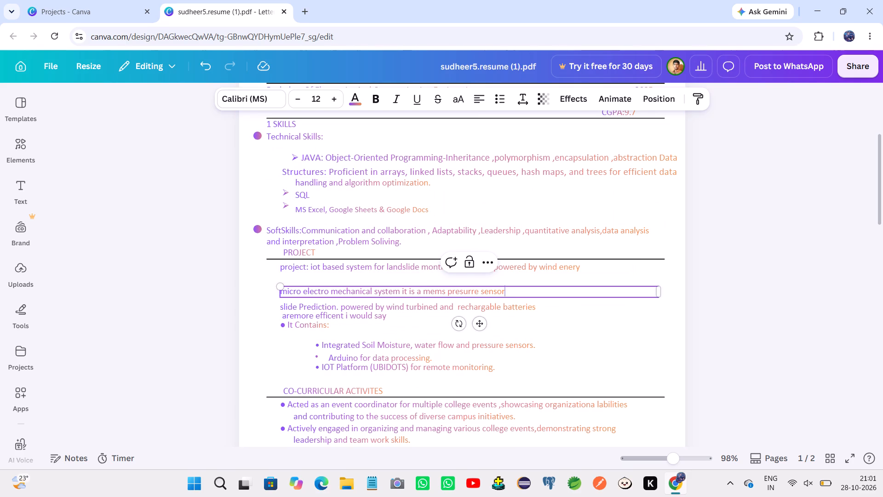
key("space")
left_click(424, 292)
key("shift+parenleft")
left_click(447, 289)
key("shift+parenright")
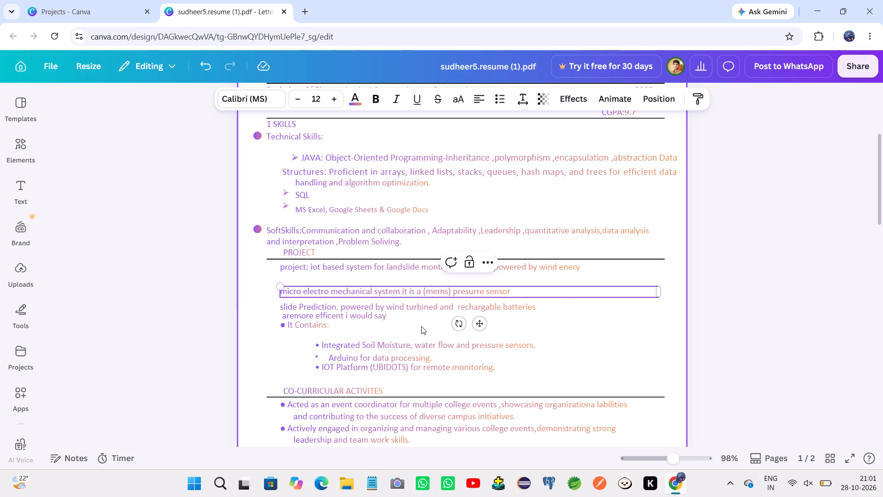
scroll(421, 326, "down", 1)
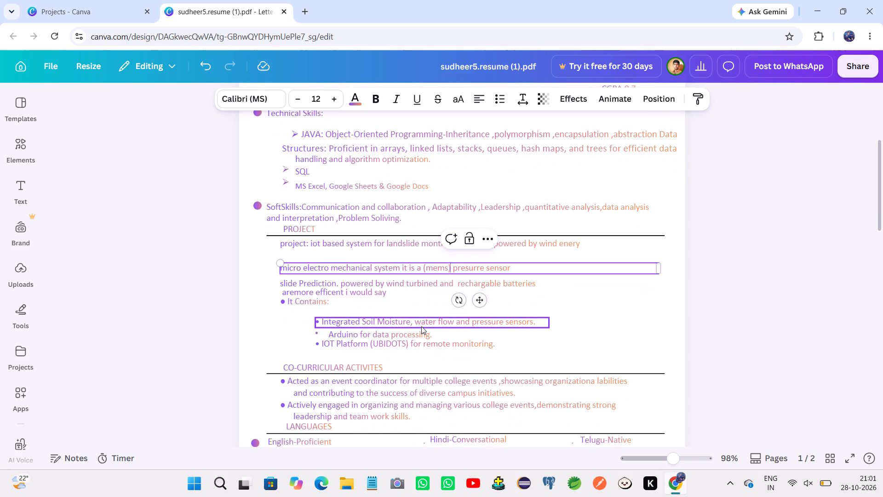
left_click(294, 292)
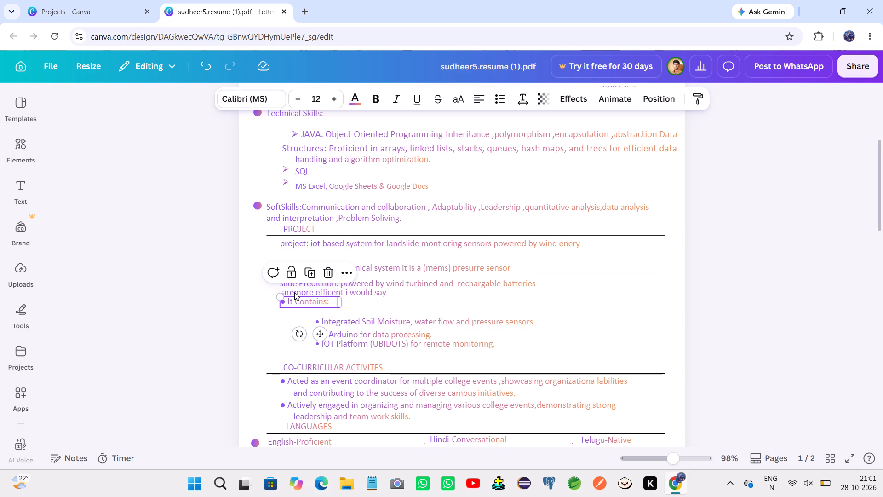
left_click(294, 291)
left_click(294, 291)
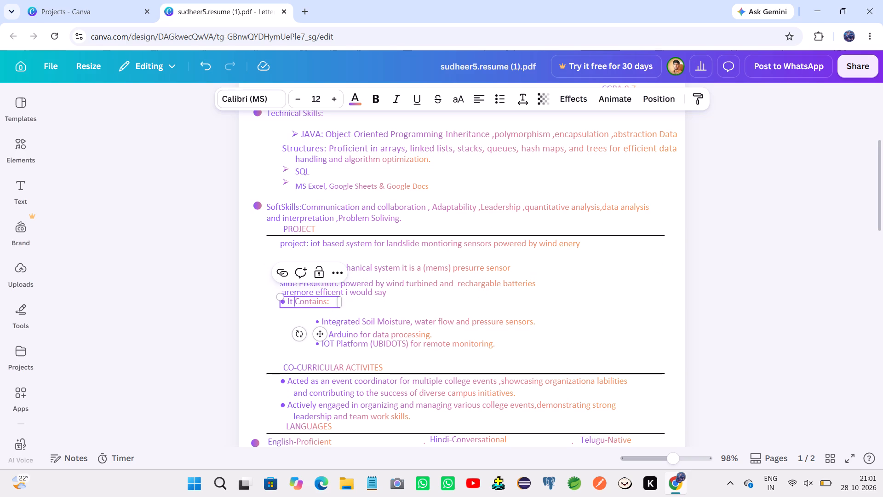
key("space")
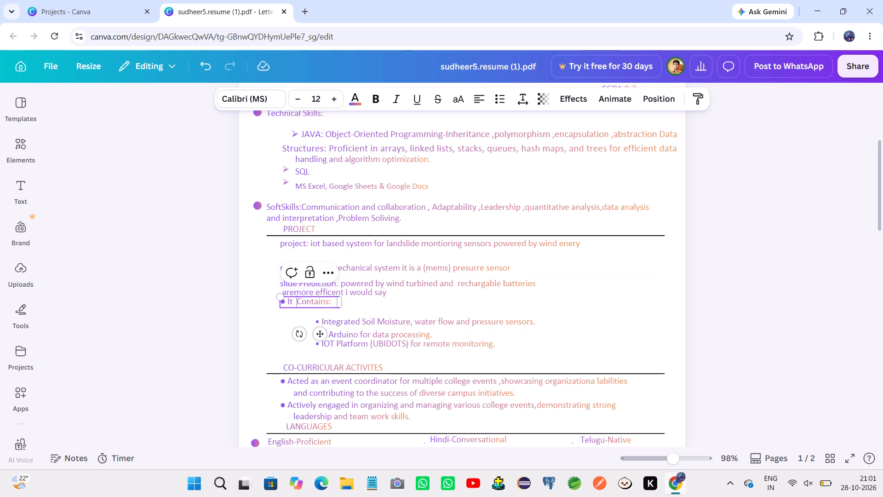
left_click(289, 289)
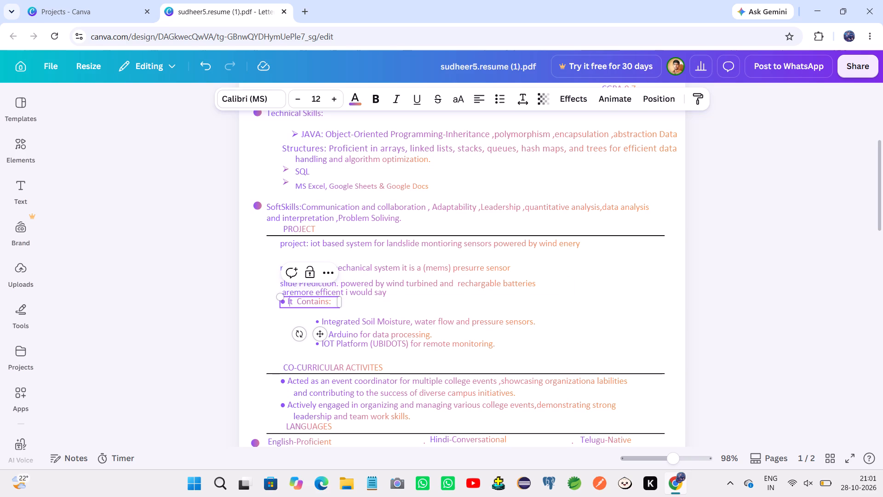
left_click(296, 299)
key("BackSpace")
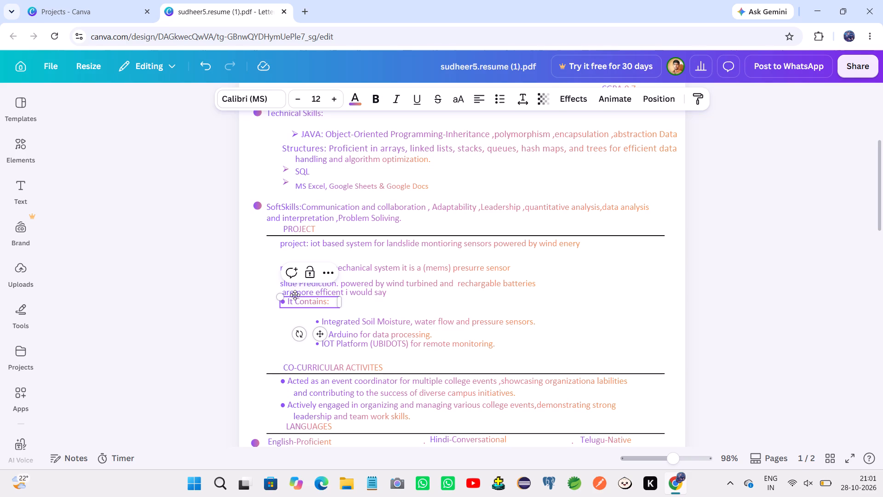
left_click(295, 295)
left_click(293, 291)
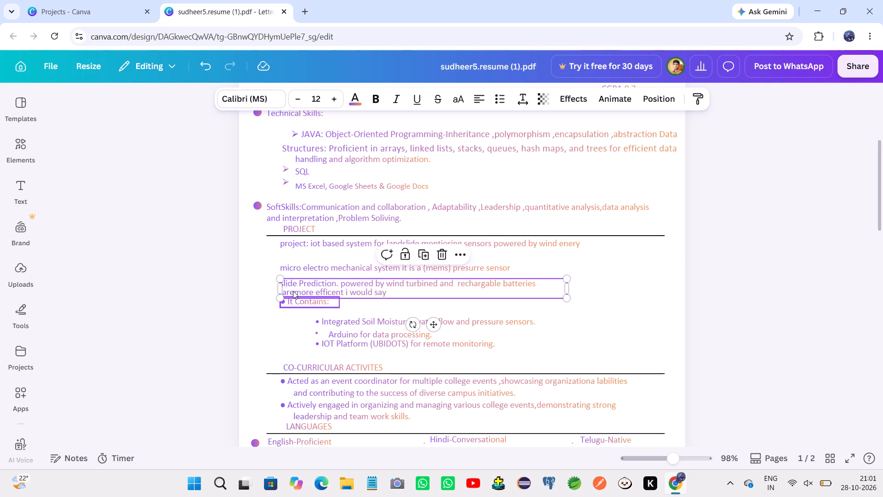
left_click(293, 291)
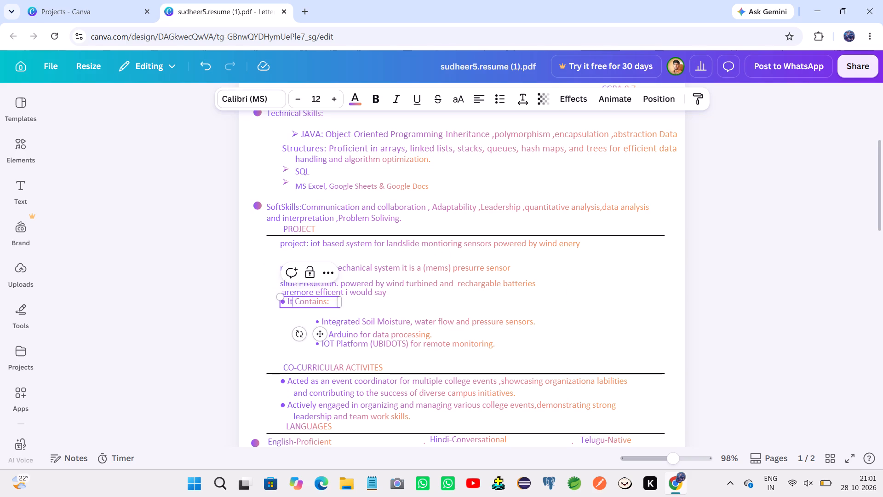
Insert a space in "aremore" in the battery description under PROJECT so it reads "are more".
left_click(293, 288)
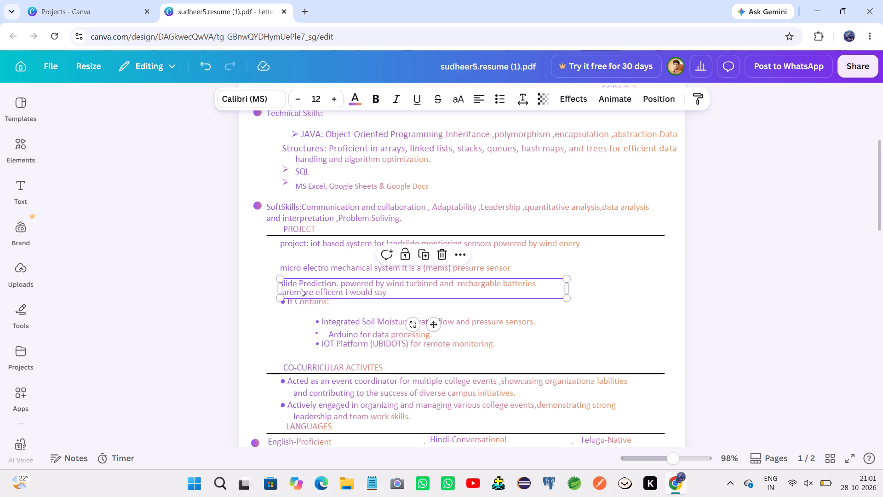
left_click(293, 289)
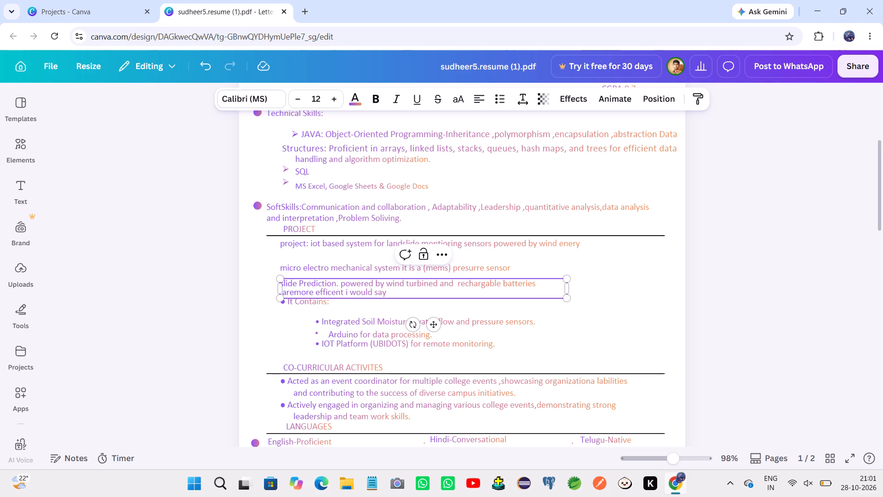
key("space")
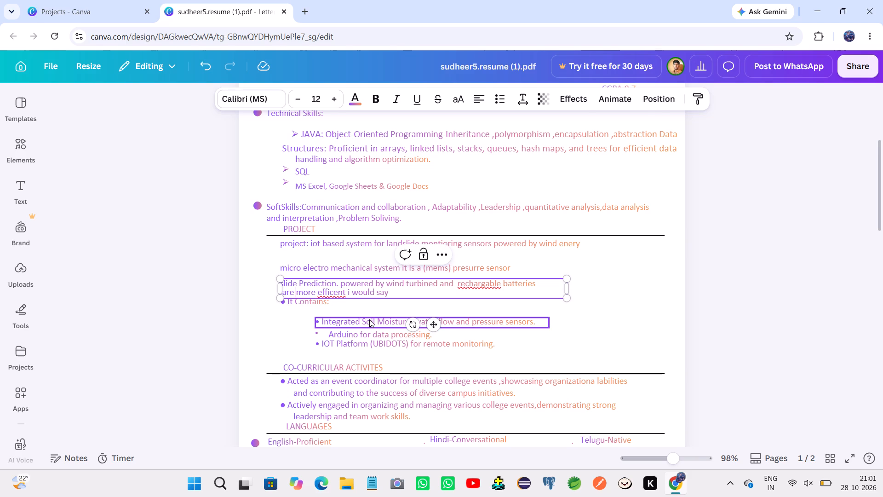
Review the rest of the resume, from the co-curricular activities on page 1 to the certifications and hobbies on page 2.
scroll(369, 319, "down", 2)
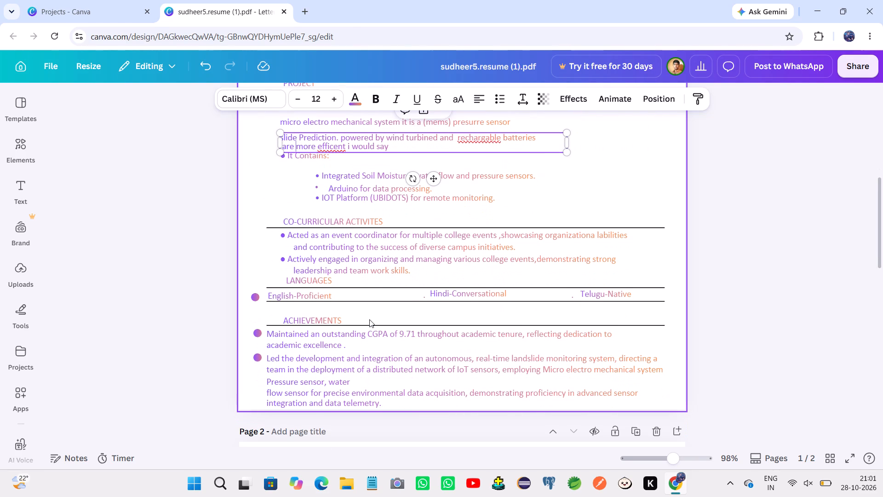
scroll(369, 319, "down", 2)
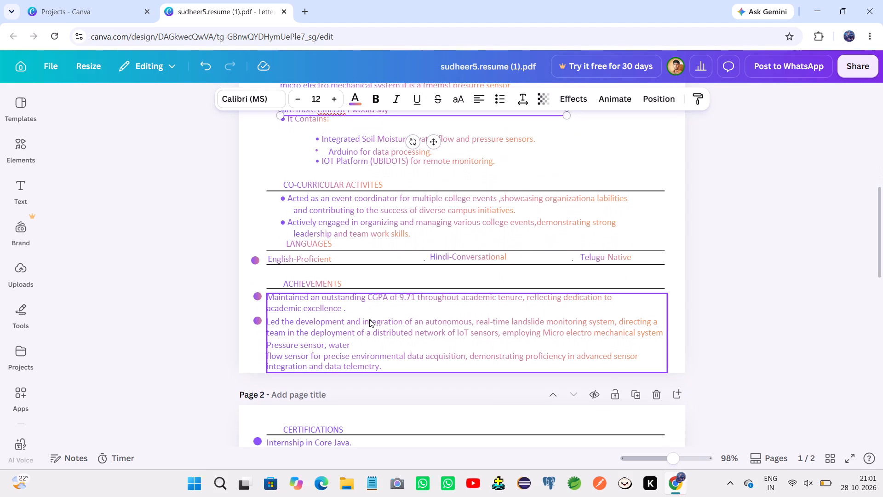
scroll(369, 319, "down", 4)
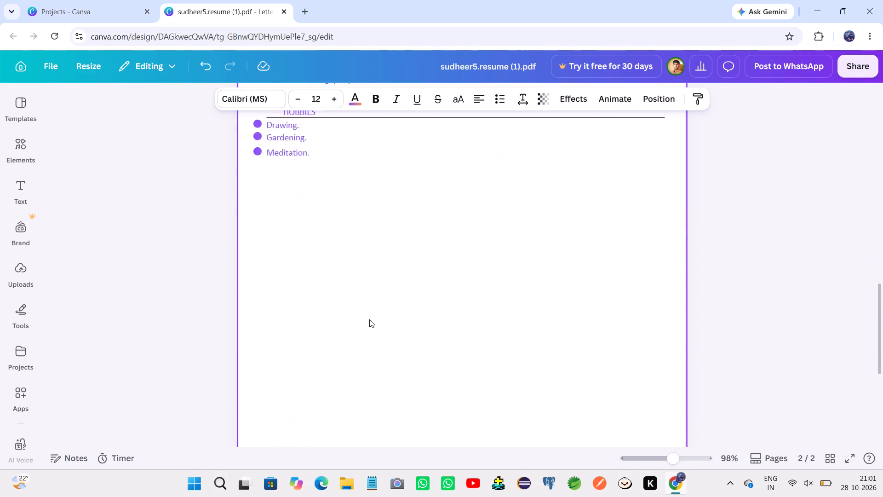
scroll(369, 319, "down", 1)
scroll(369, 319, "up", 4)
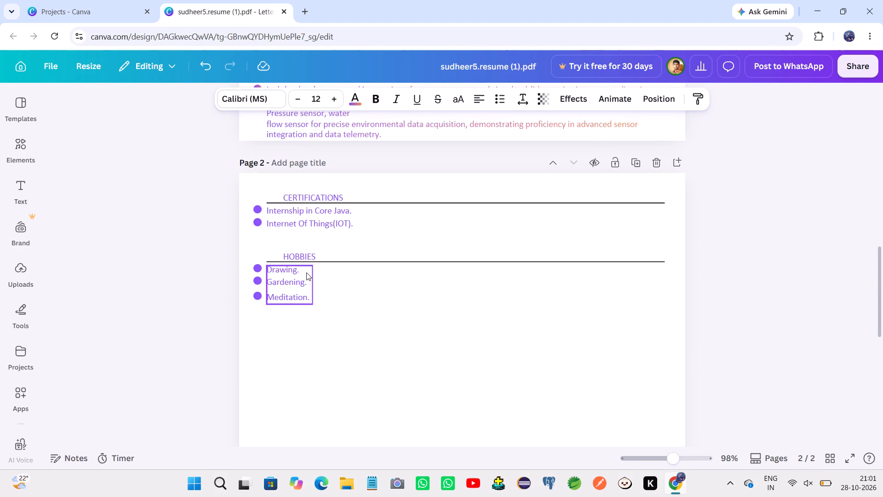
Delete the end of the second item under ACHIEVEMENTS, from "flow sensor for precise environmental data acquisition" through "telemetry", keeping the full stop.
scroll(381, 213, "up", 2)
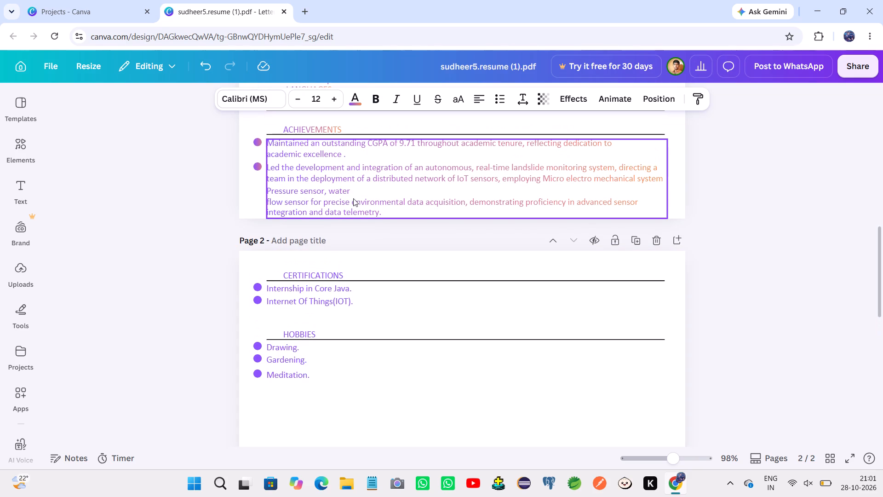
left_click(382, 209)
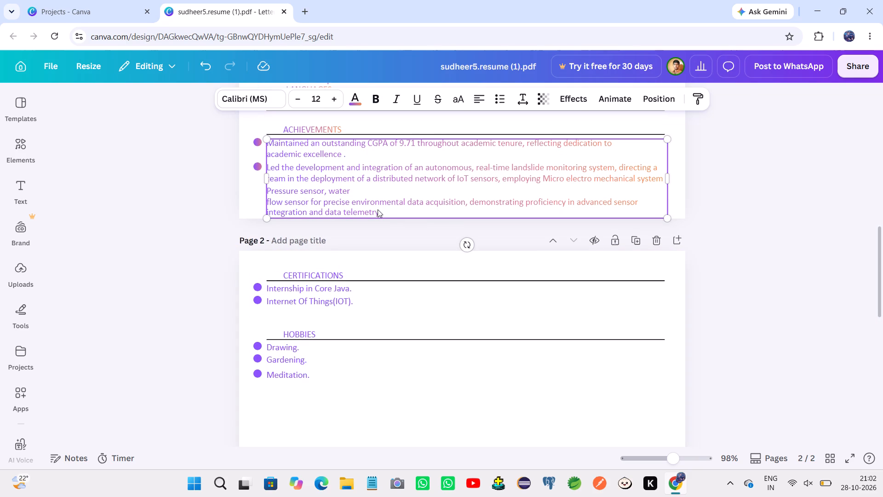
left_click(378, 209)
key("BackSpace")
key("BackSpace")
key("BackSpace")
key("BackSpace")
key("BackSpace")
key("BackSpace")
key("BackSpace")
key("BackSpace")
key("BackSpace")
key("BackSpace")
key("BackSpace")
key("BackSpace")
key("BackSpace")
key("BackSpace")
key("BackSpace")
key("BackSpace")
key("BackSpace")
key("BackSpace")
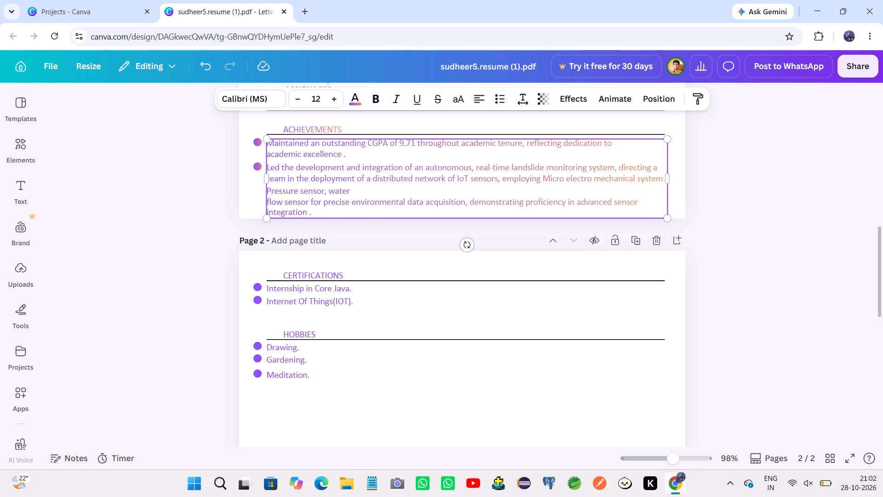
key("BackSpace")
key("BackSpace")
key("BackSpace")
key("BackSpace")
key("BackSpace")
key("BackSpace")
key("BackSpace")
key("BackSpace")
key("BackSpace")
key("BackSpace")
key("BackSpace")
key("BackSpace")
key("BackSpace")
key("BackSpace")
key("BackSpace")
key("BackSpace")
key("BackSpace")
key("BackSpace")
key("BackSpace")
key("BackSpace")
key("BackSpace")
key("BackSpace")
key("BackSpace")
key("BackSpace")
key("BackSpace")
key("BackSpace")
key("BackSpace")
key("BackSpace")
key("BackSpace")
key("BackSpace")
key("BackSpace")
key("BackSpace")
key("BackSpace")
key("BackSpace")
key("BackSpace")
key("BackSpace")
key("BackSpace")
key("BackSpace")
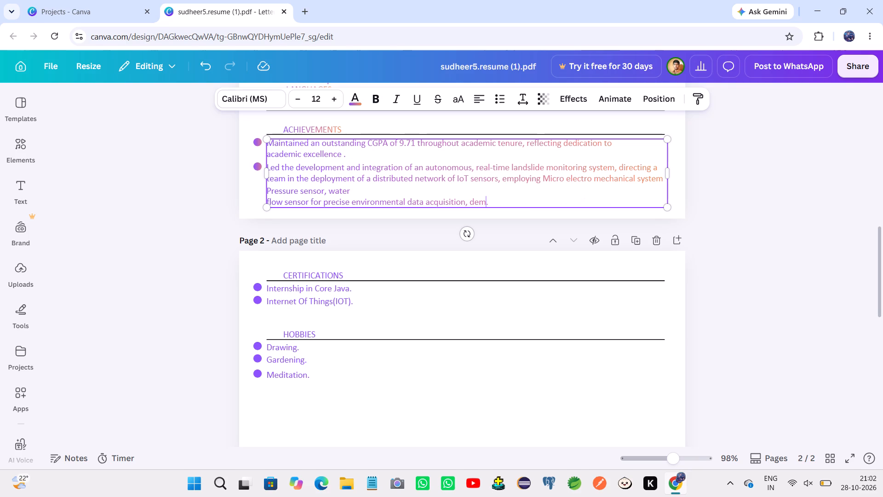
key("BackSpace")
key("BackSpace")
key("BackSpace")
key("BackSpace")
key("BackSpace")
key("BackSpace")
key("BackSpace")
key("BackSpace")
key("BackSpace")
key("BackSpace")
key("BackSpace")
key("BackSpace")
key("BackSpace")
key("BackSpace")
key("BackSpace")
key("BackSpace")
key("BackSpace")
key("BackSpace")
key("BackSpace")
key("BackSpace")
key("BackSpace")
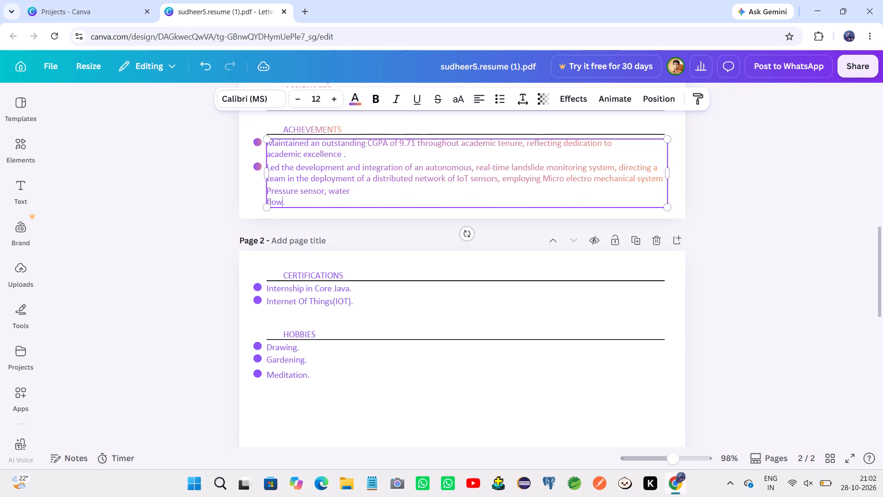
key("BackSpace")
key("BackSpace")
key("BackSpace")
key("BackSpace")
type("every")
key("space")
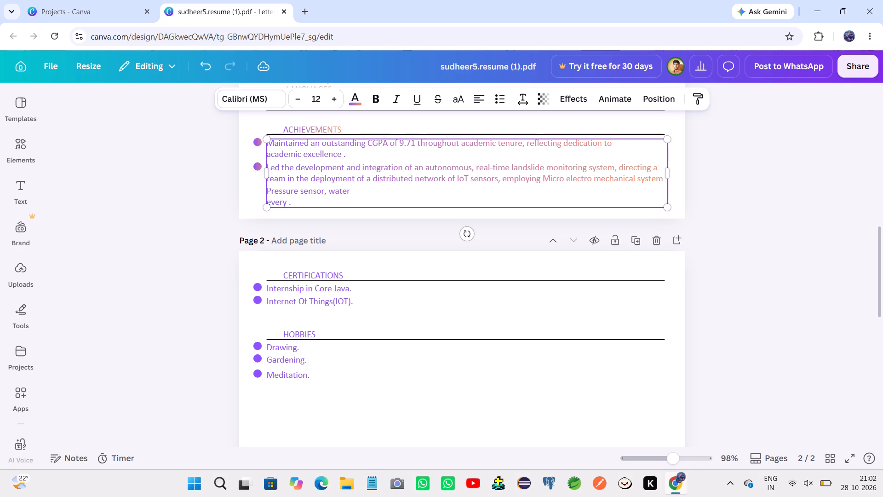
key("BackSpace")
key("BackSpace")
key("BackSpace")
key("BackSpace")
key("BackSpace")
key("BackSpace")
Start the last line of the second ACHIEVEMENTS item with "Every thing was calibrated in a best way as we can see".
key("e")
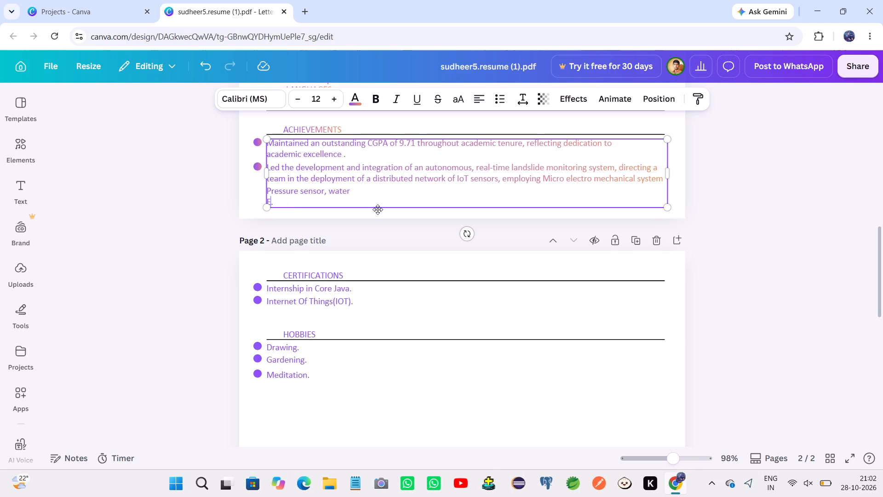
type("very")
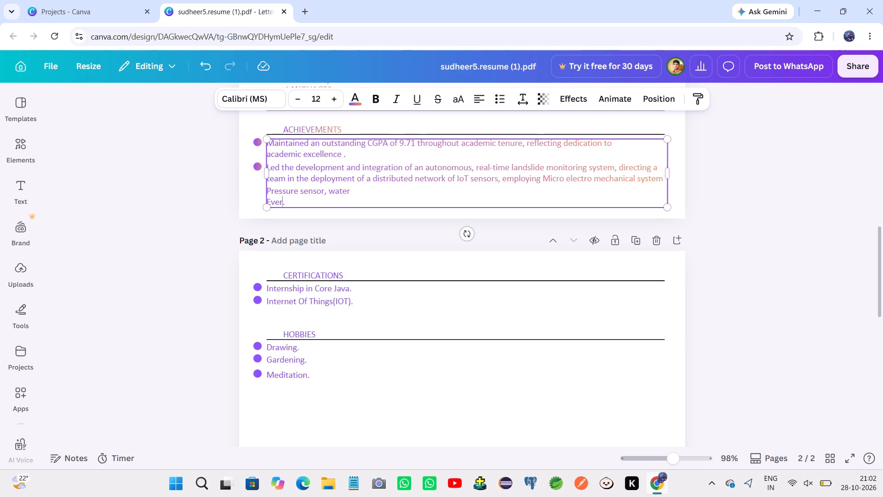
key("space")
type("thing was cali")
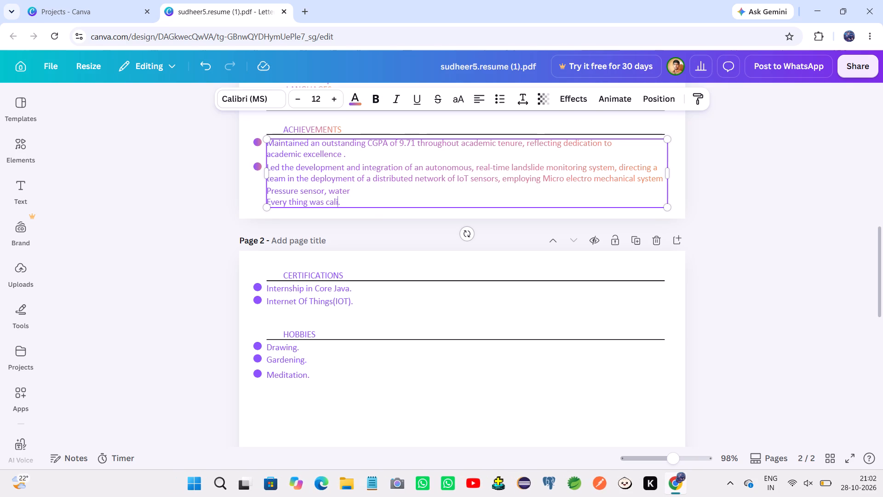
type("brated")
key("space")
type("in a")
key("space")
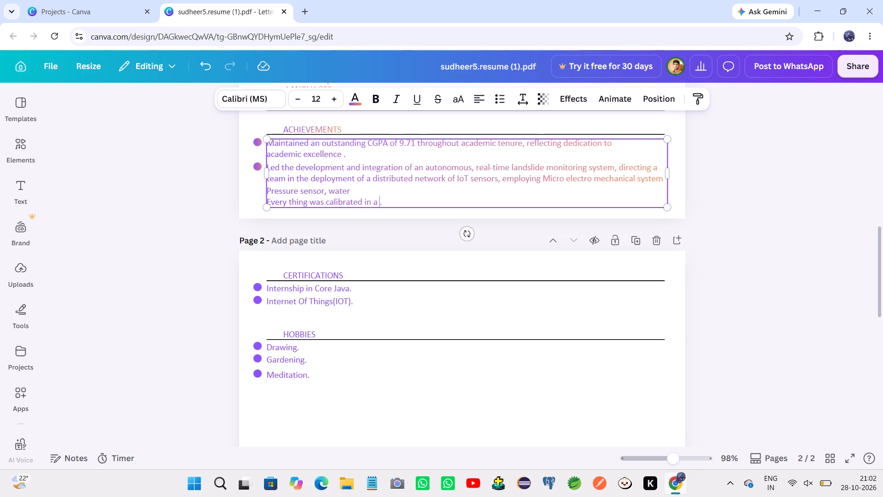
type("best way as we can see")
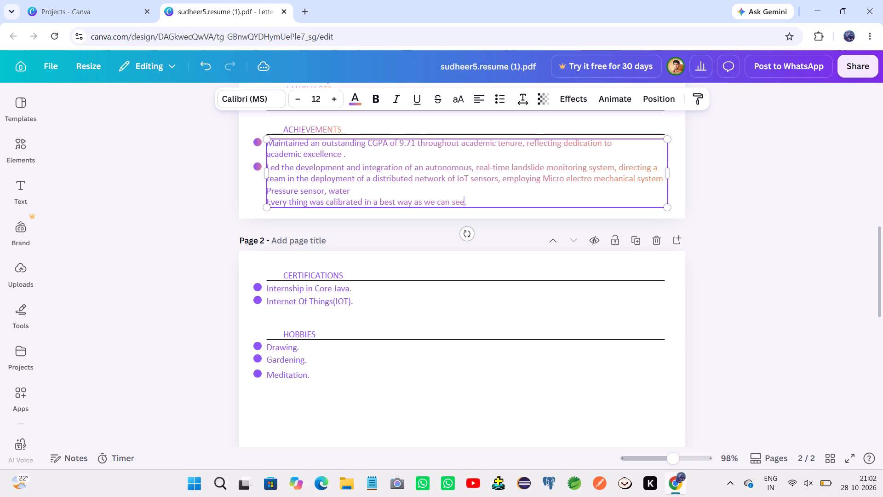
key("space")
Continue the last ACHIEVEMENTS sentence with "things better more than any other things to make better", before the full stop.
type("things")
key("space")
type("better")
key("space")
type("more")
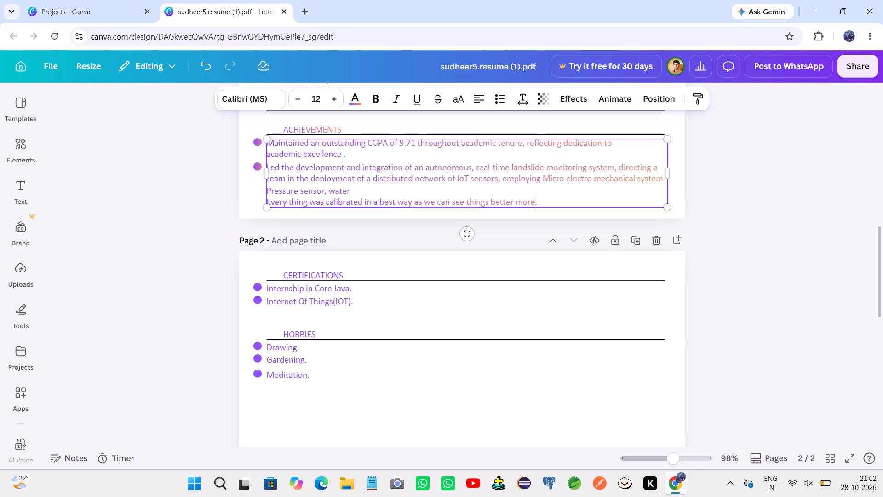
key("space")
type("than any")
key("space")
type("other")
key("space")
type("things to make better")
key("space")
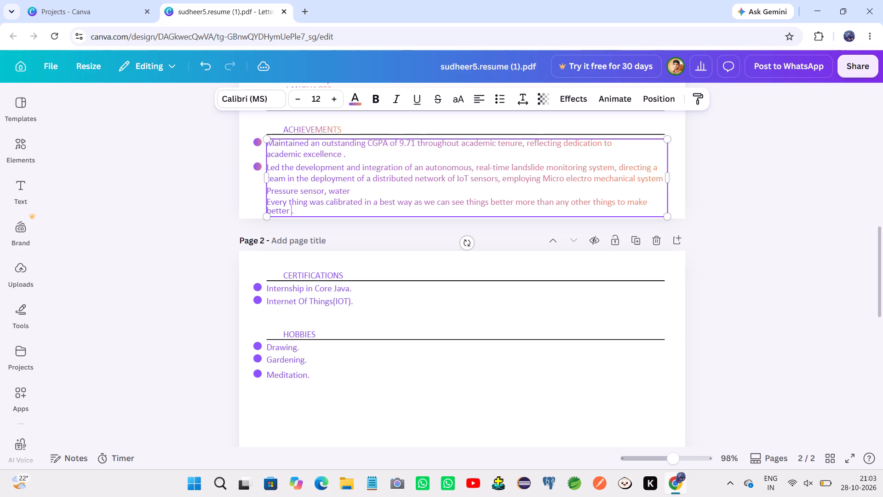
Finish the last ACHIEVEMENTS sentence with "and best ways also to things better than any other ways i would say".
type("and best ways also")
key("space")
type("to things be")
type("tter")
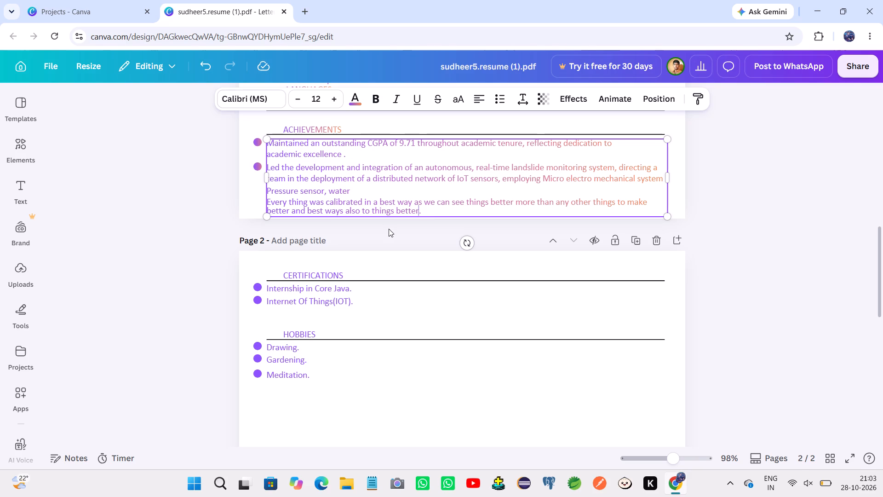
key("space")
type("than any other ways i would")
key("space")
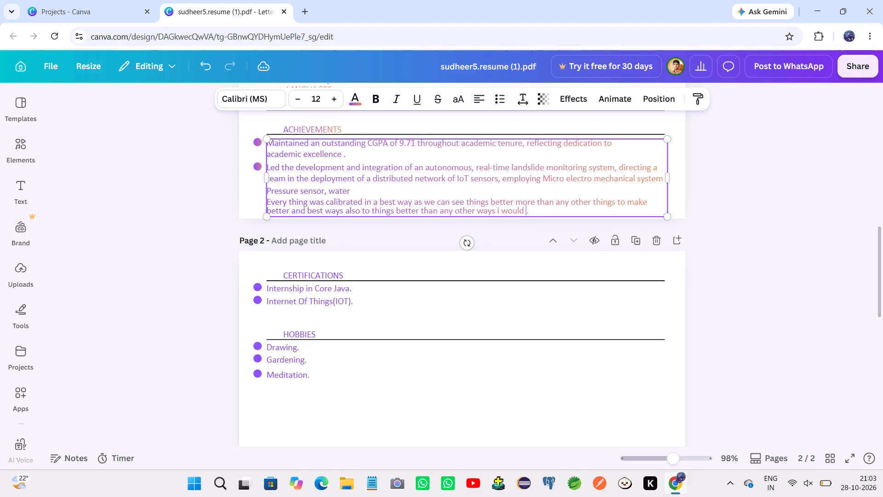
type("say")
Review both pages of the resume, first in the continuous layout and again page by page as thumbnails.
scroll(390, 231, "down", 1)
scroll(390, 231, "up", 4)
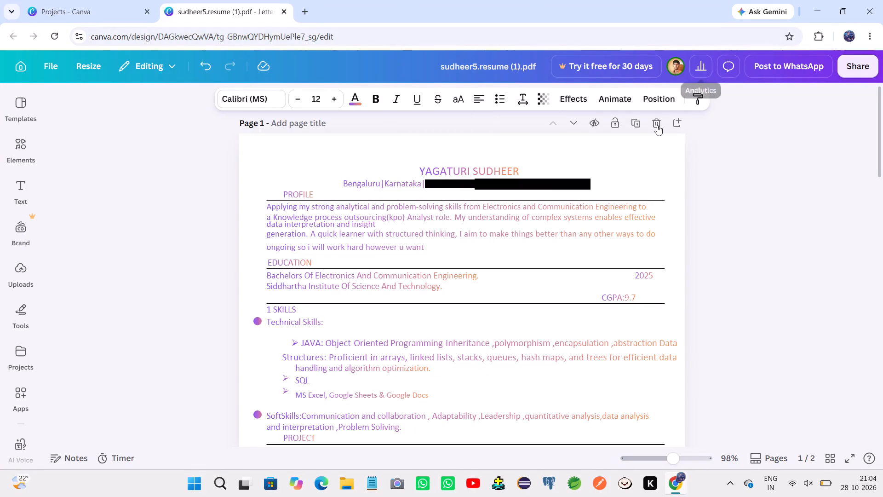
scroll(657, 125, "down", 4)
scroll(657, 125, "up", 3)
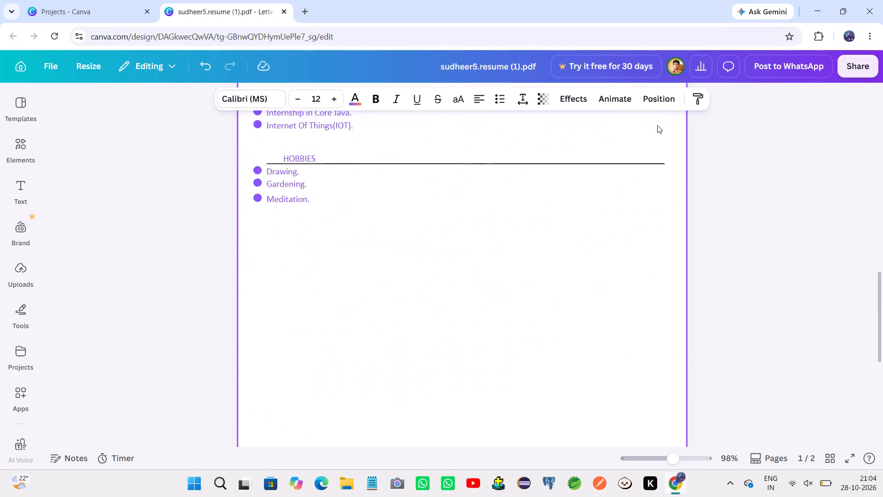
scroll(657, 125, "up", 3)
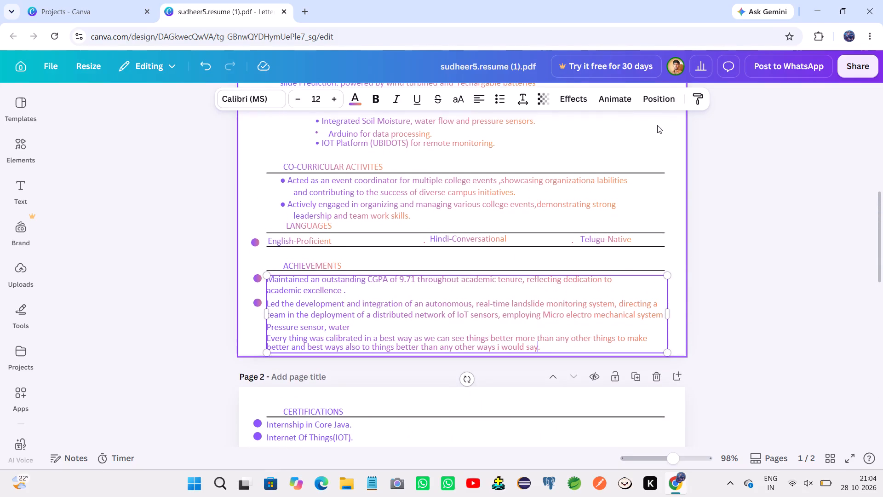
scroll(544, 295, "up", 1)
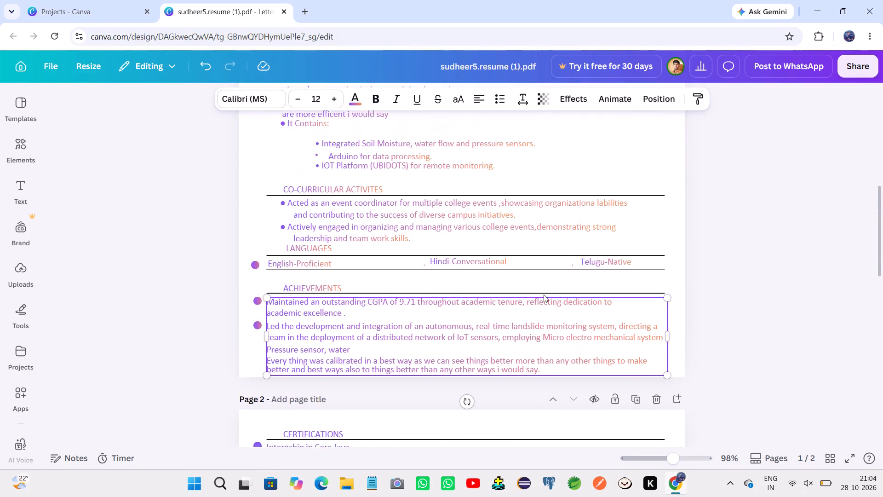
scroll(544, 295, "up", 1)
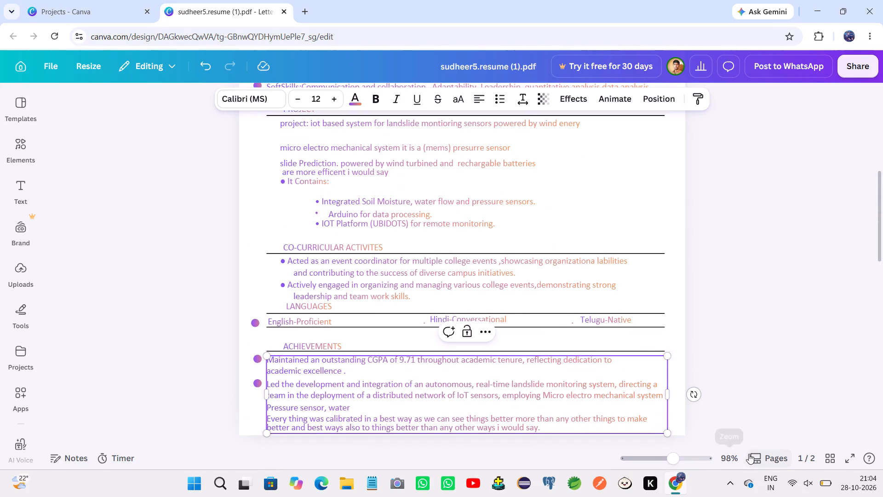
left_click(752, 453)
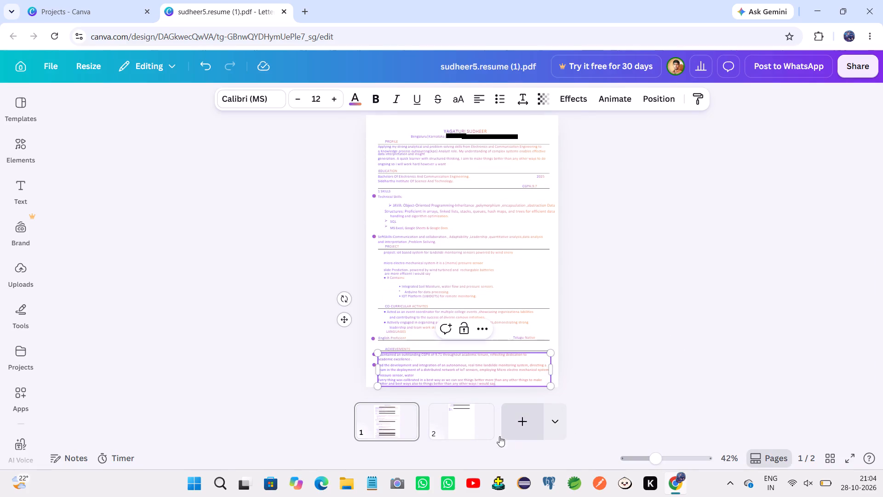
left_click(462, 412)
left_click(384, 411)
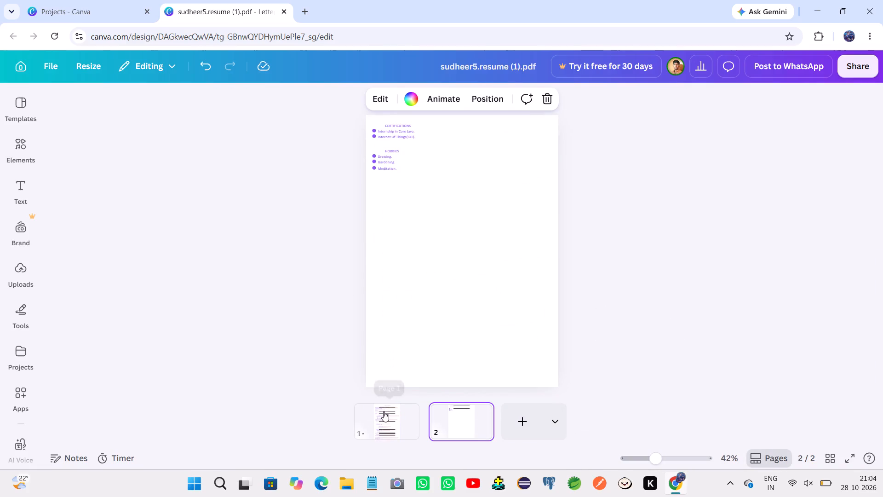
Delete the line "and contributing to the success of diverse campus initiatives." under CO-CURRICULAR ACTIVITES.
left_click(465, 318)
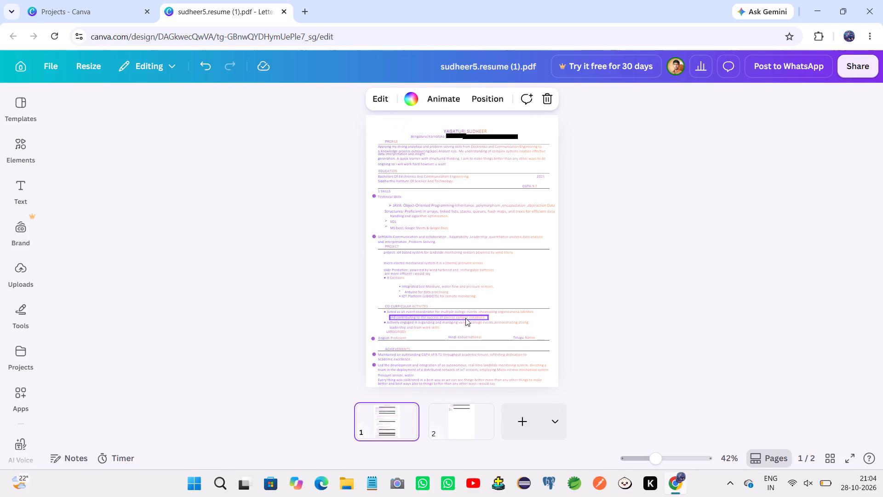
left_click(756, 455)
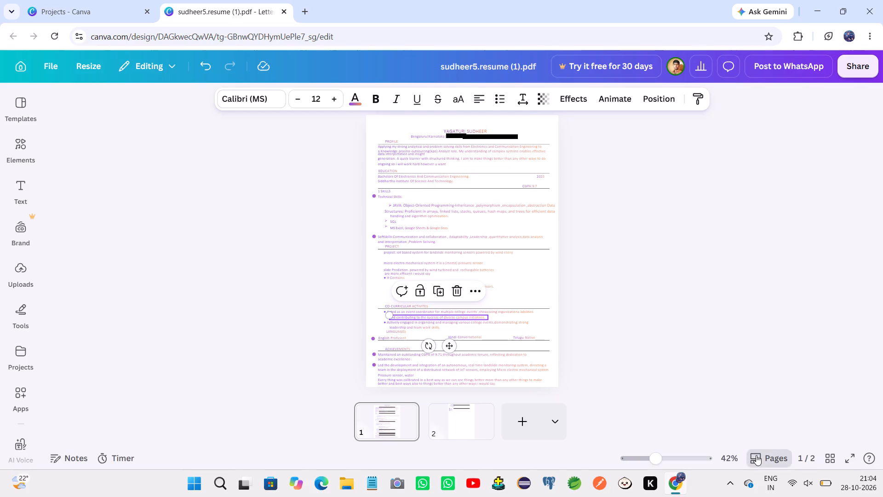
left_click(463, 280)
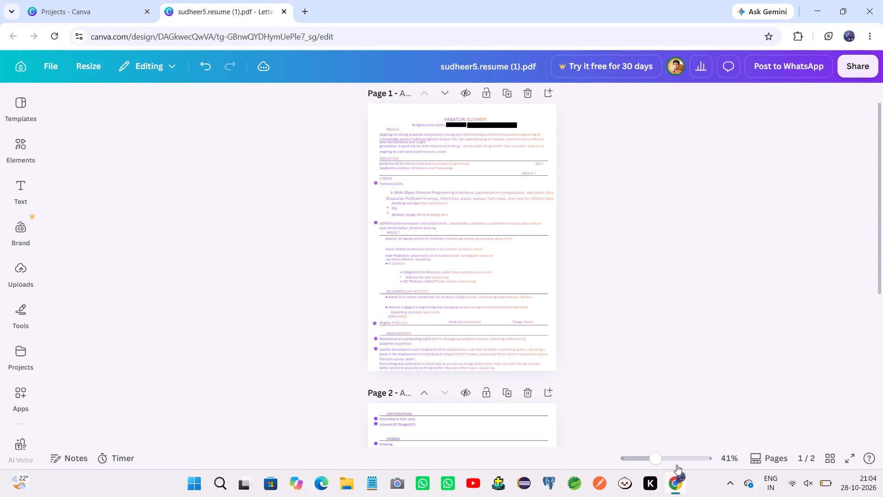
Enlarge the resume to 219% and examine page 1 close up, from the profile down to the achievements.
left_click(668, 462)
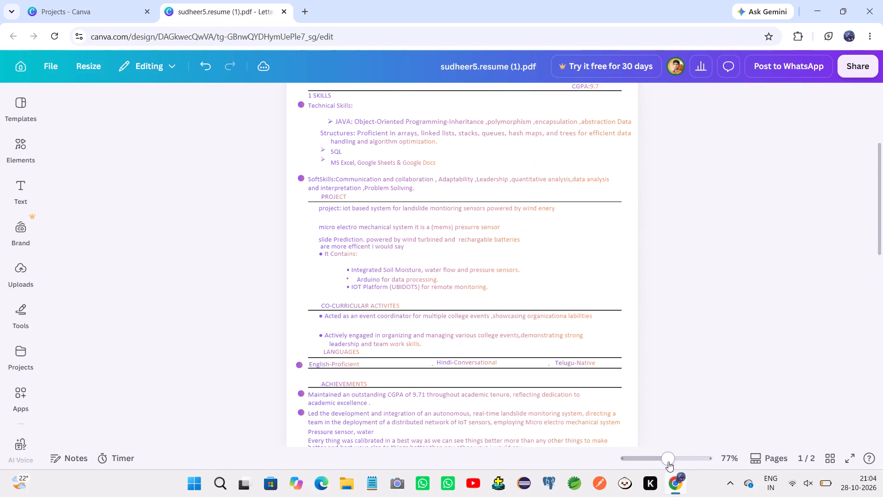
left_click(678, 460)
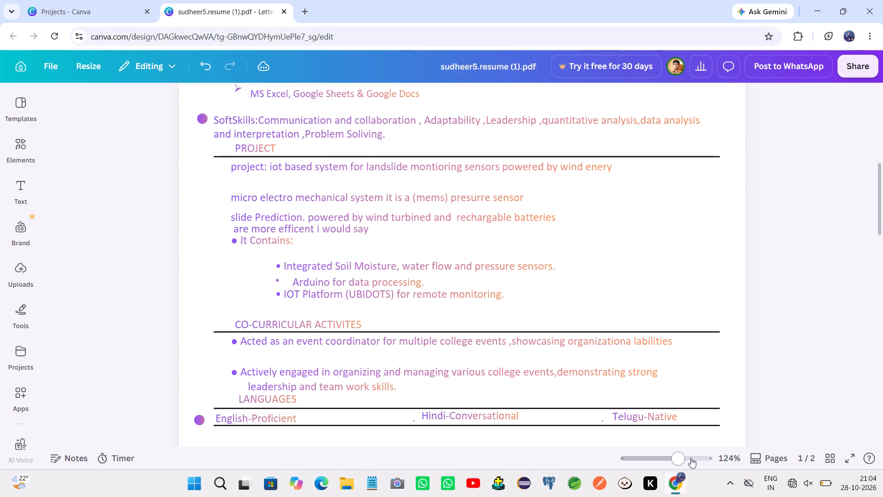
left_click(690, 457)
scroll(631, 326, "up", 3)
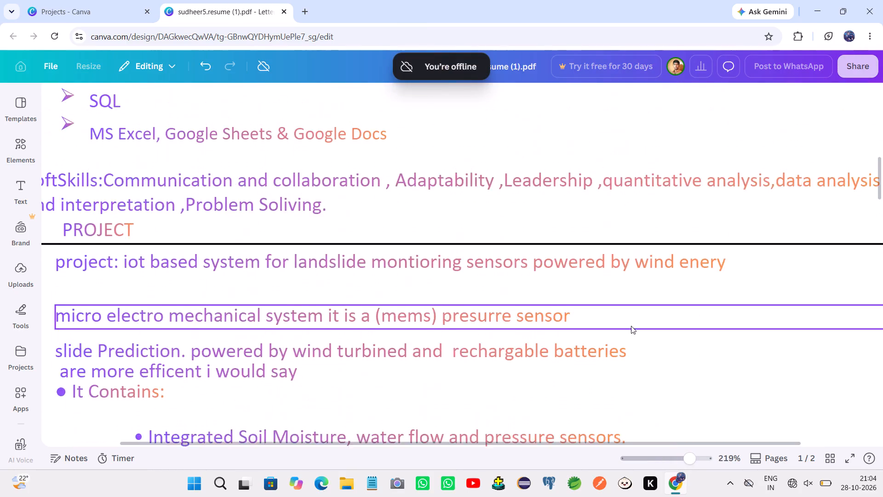
scroll(631, 326, "up", 2)
scroll(631, 326, "right", 4)
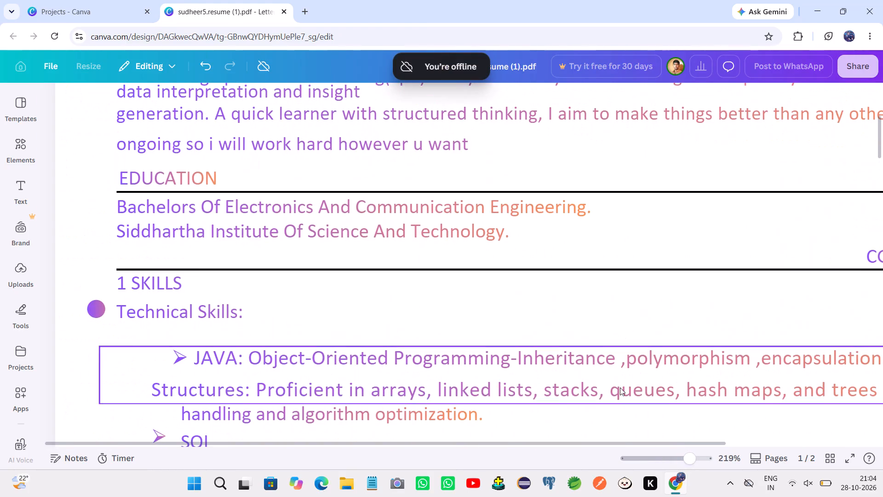
scroll(590, 266, "up", 2)
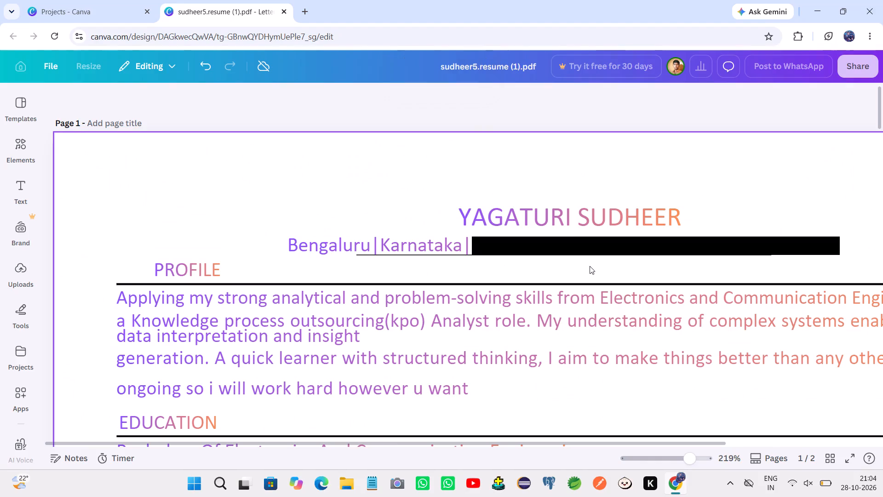
scroll(590, 266, "up", 1)
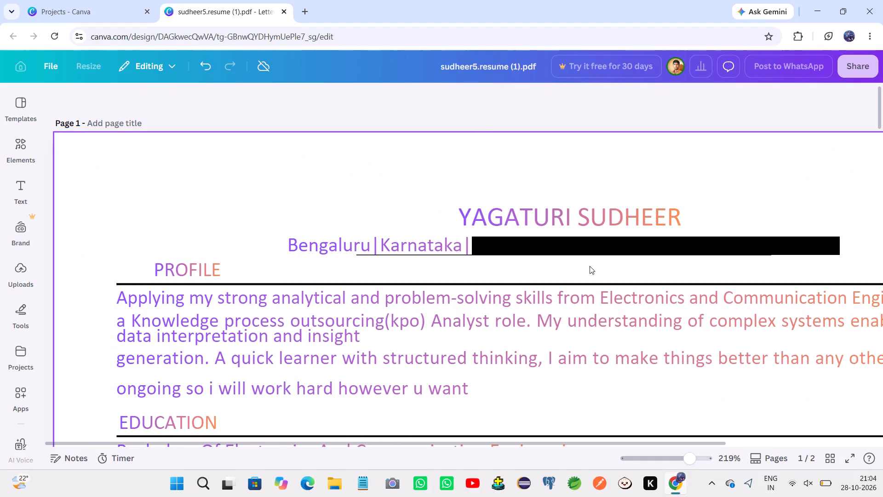
scroll(582, 255, "down", 1)
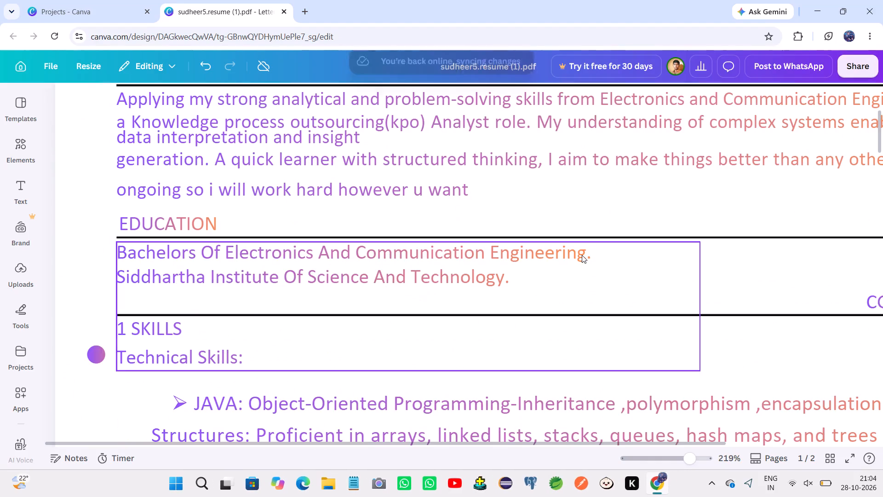
scroll(582, 255, "left", 8)
scroll(582, 255, "right", 6)
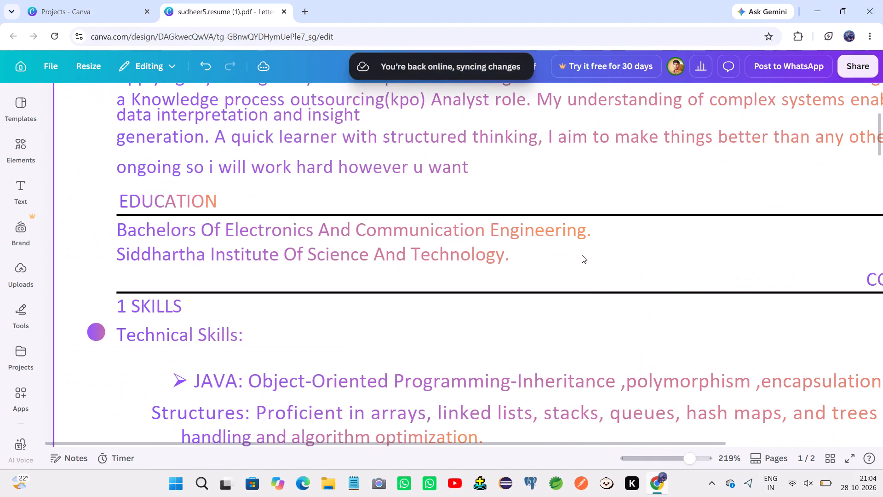
scroll(582, 255, "down", 3)
scroll(582, 255, "left", 6)
scroll(582, 255, "right", 3)
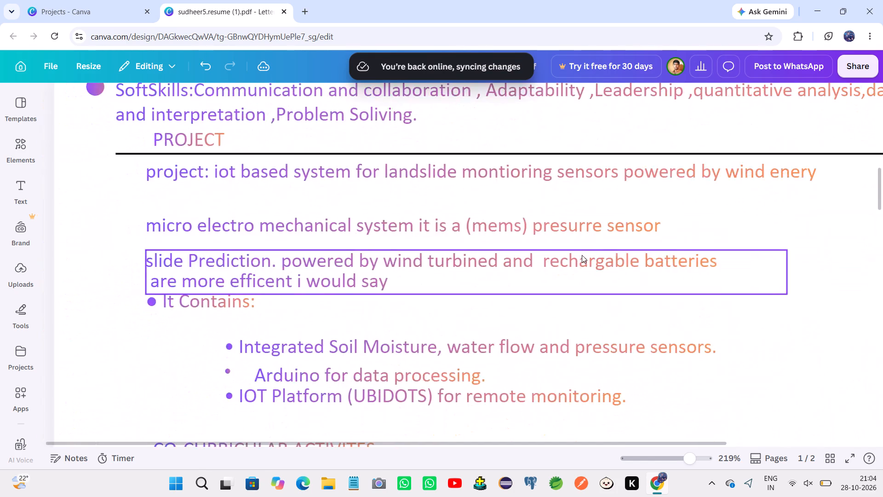
scroll(582, 255, "down", 3)
scroll(582, 255, "left", 6)
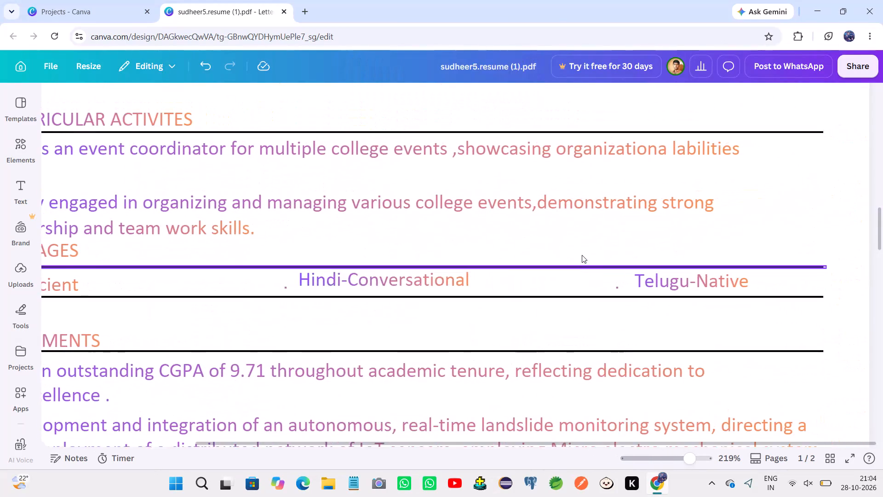
Examine the ACHIEVEMENTS text at the end of page 1 and the HOBBIES list on page 2 close up.
scroll(582, 255, "right", 6)
scroll(582, 255, "down", 4)
scroll(582, 255, "left", 4)
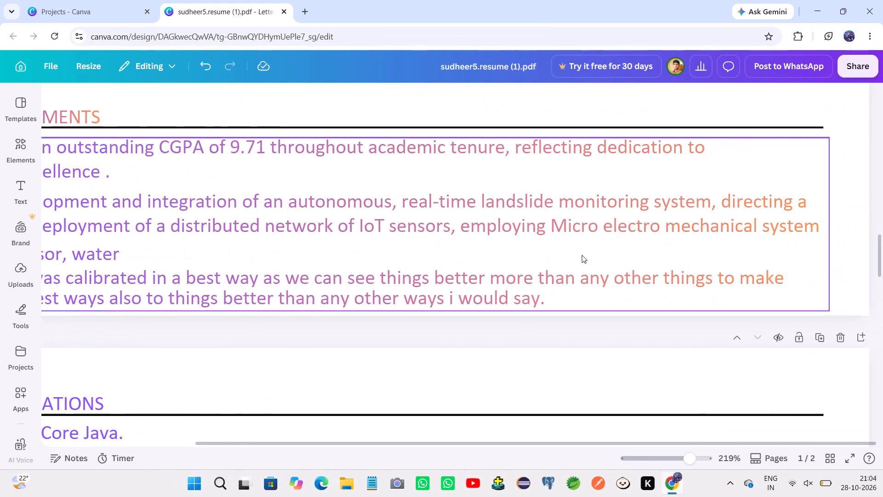
scroll(582, 255, "down", 4)
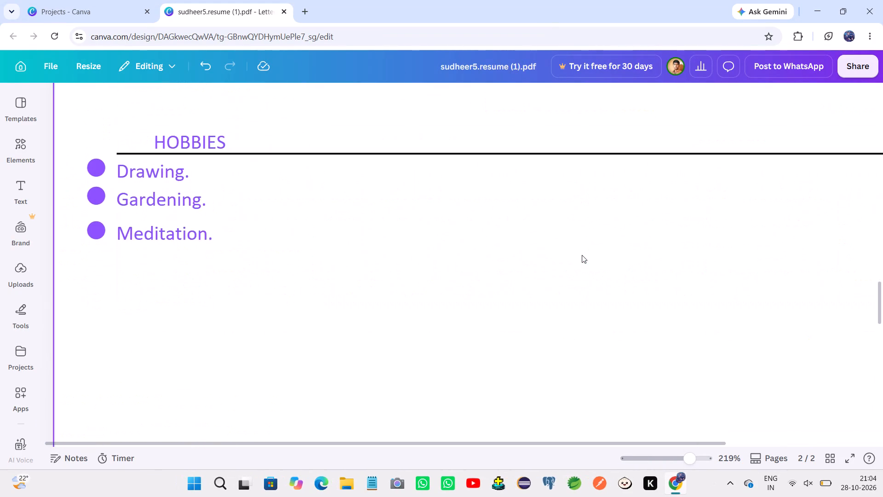
scroll(582, 255, "down", 5)
Review the enlarged resume again from the name heading and PROFILE on page 1 through to the HOBBIES on page 2.
scroll(582, 255, "up", 6)
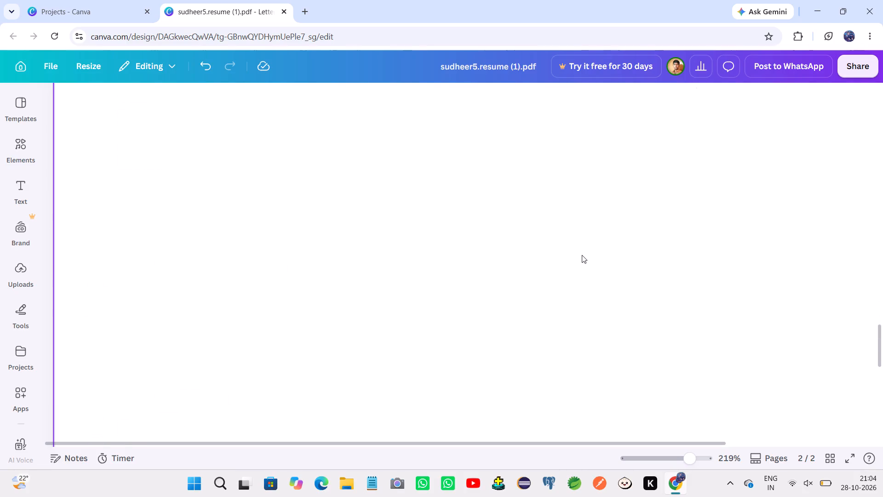
scroll(582, 255, "up", 5)
scroll(582, 255, "left", 3)
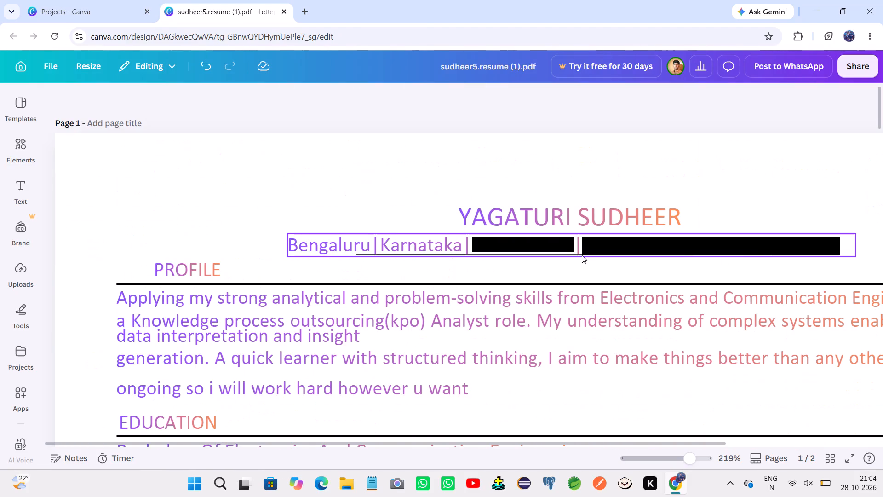
scroll(582, 255, "left", 4)
scroll(582, 255, "right", 6)
scroll(582, 255, "down", 2)
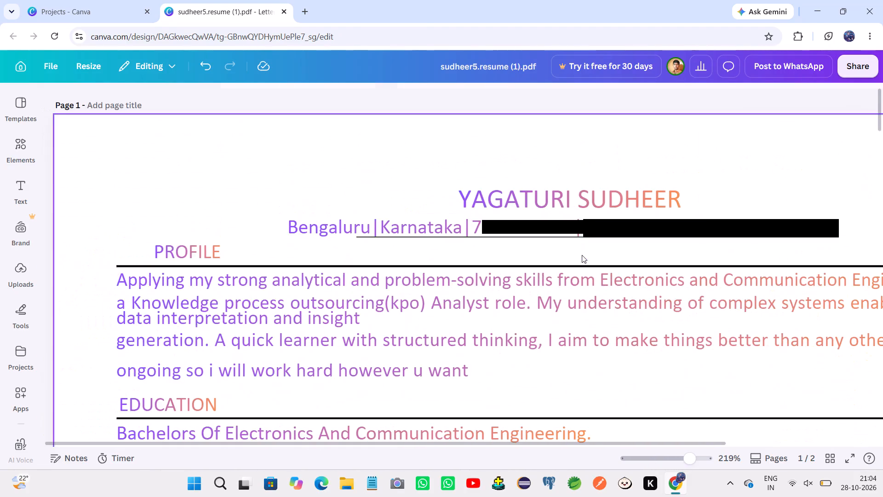
scroll(582, 255, "down", 1)
scroll(582, 255, "left", 3)
scroll(582, 255, "right", 5)
scroll(582, 255, "down", 1)
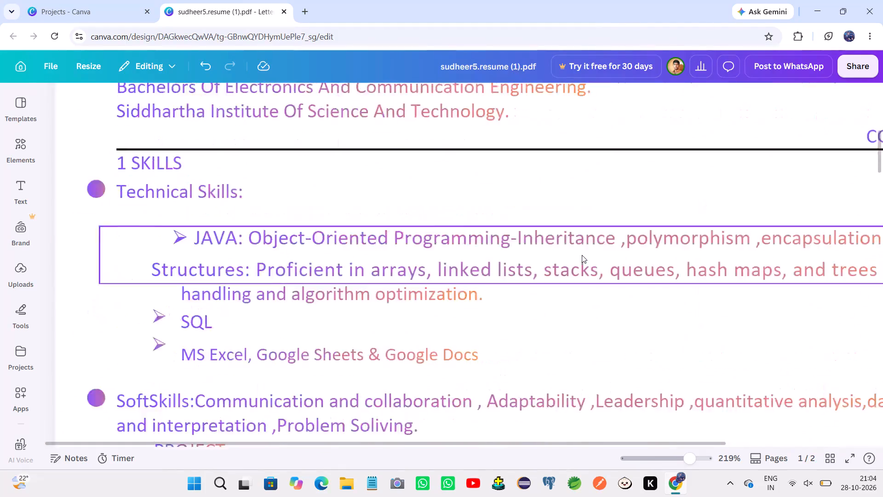
scroll(582, 255, "down", 2)
scroll(582, 255, "left", 4)
scroll(582, 255, "down", 1)
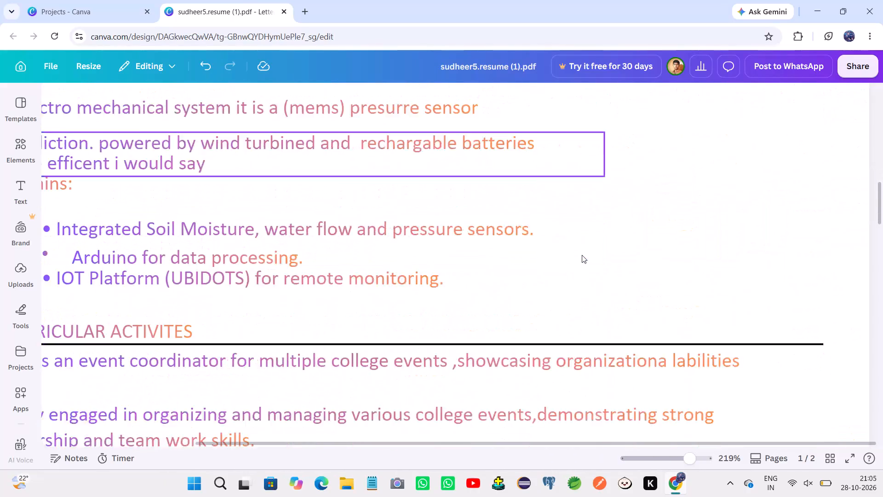
scroll(582, 255, "down", 2)
scroll(582, 255, "right", 4)
scroll(582, 255, "down", 4)
scroll(582, 255, "left", 2)
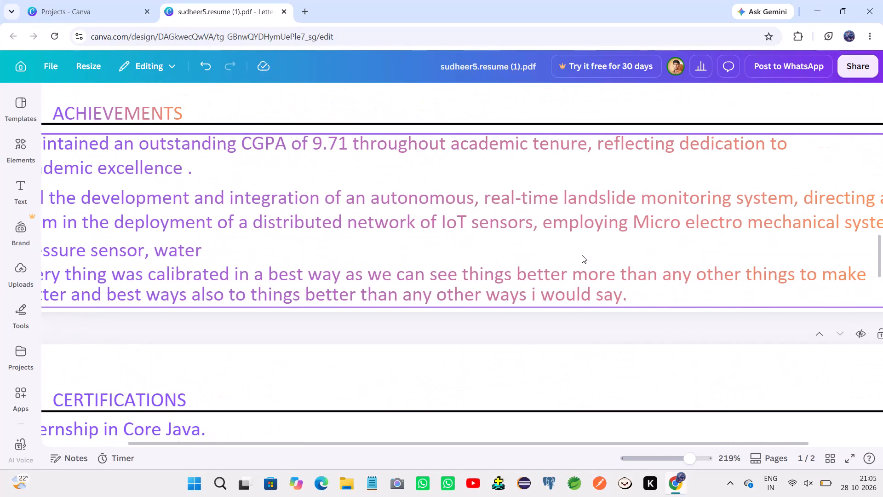
scroll(582, 255, "left", 3)
scroll(582, 255, "right", 7)
scroll(582, 255, "down", 1)
scroll(582, 255, "left", 5)
scroll(582, 255, "right", 5)
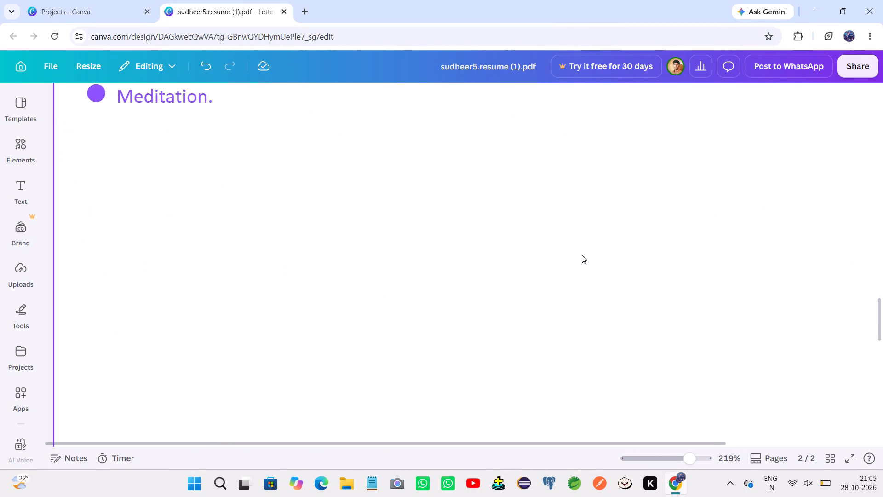
scroll(582, 255, "down", 4)
Reread the full width of every section, from PROFILE and EDUCATION through ACHIEVEMENTS to CERTIFICATIONS and HOBBIES.
scroll(582, 255, "up", 7)
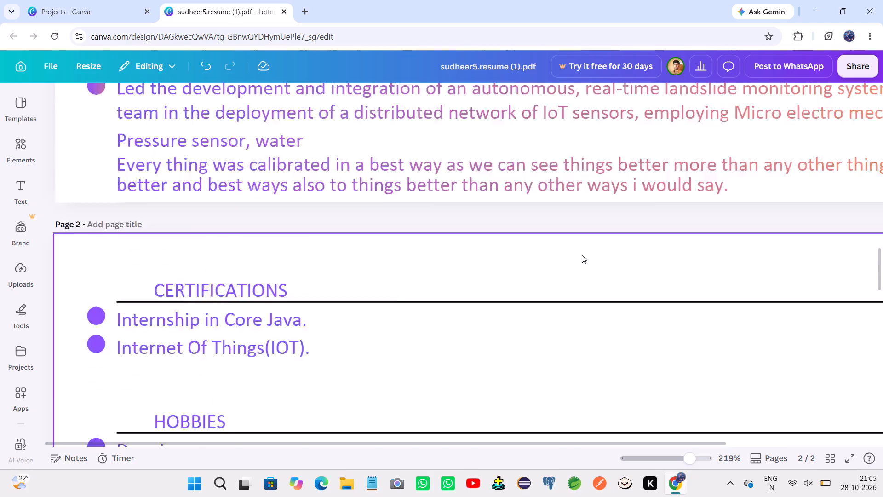
scroll(582, 255, "up", 7)
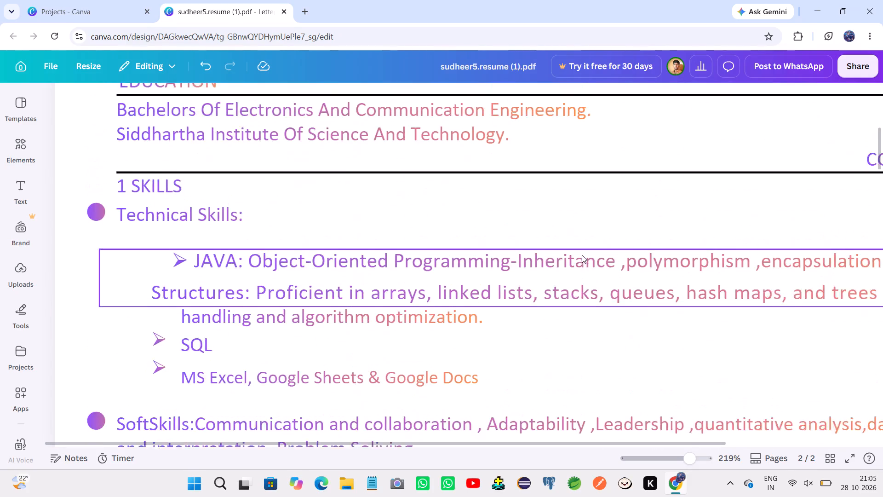
scroll(582, 255, "up", 2)
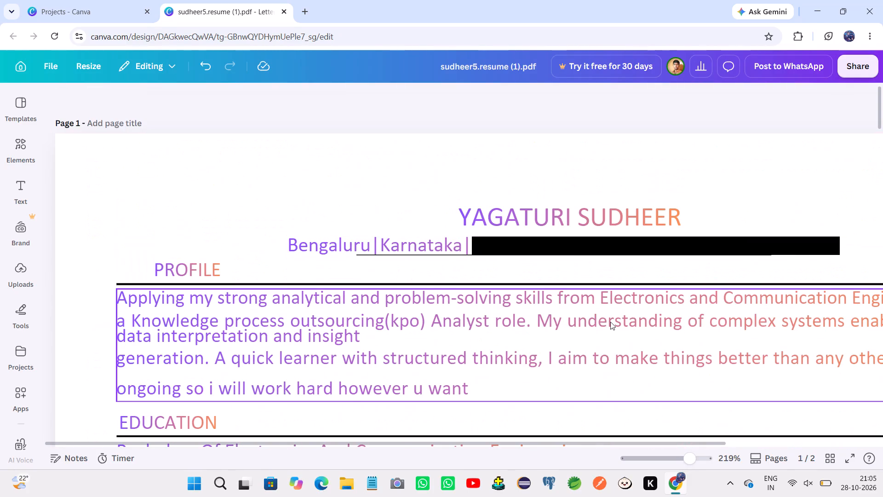
scroll(610, 322, "left", 4)
scroll(610, 322, "right", 5)
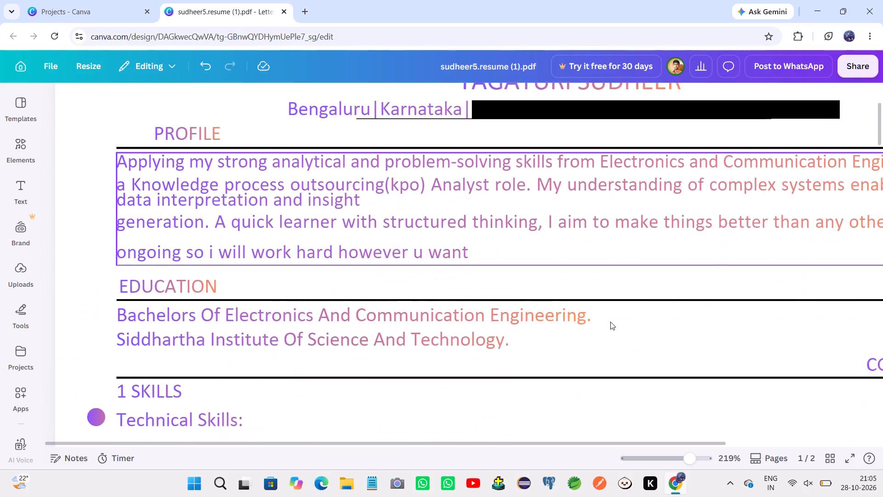
scroll(610, 322, "down", 2)
scroll(610, 322, "left", 5)
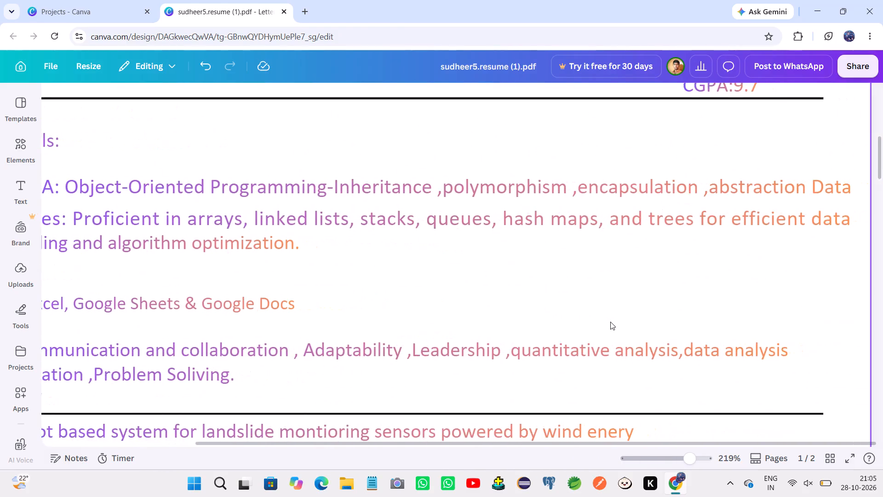
scroll(610, 322, "right", 8)
scroll(610, 322, "down", 4)
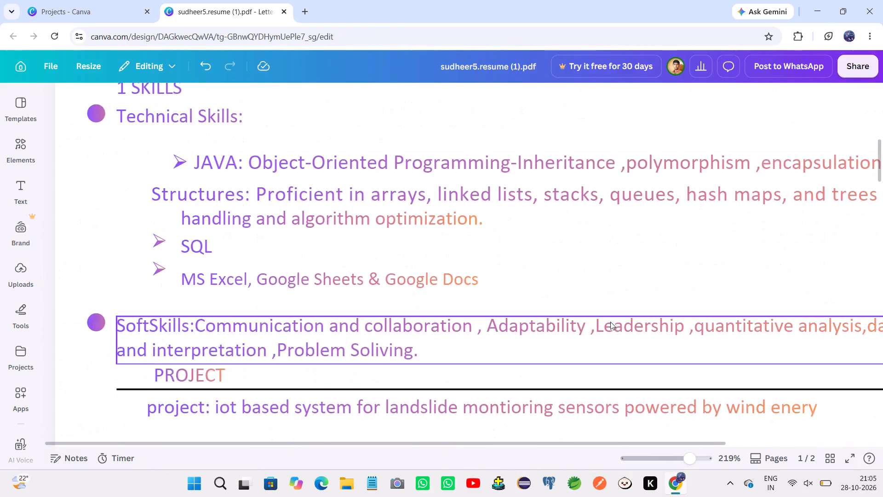
scroll(610, 322, "down", 2)
scroll(610, 322, "left", 4)
scroll(610, 322, "right", 6)
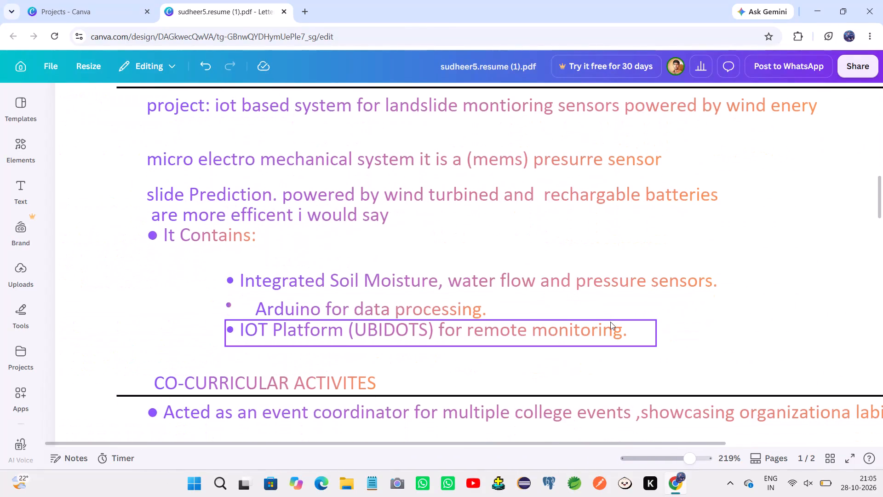
scroll(610, 322, "down", 2)
scroll(610, 322, "left", 5)
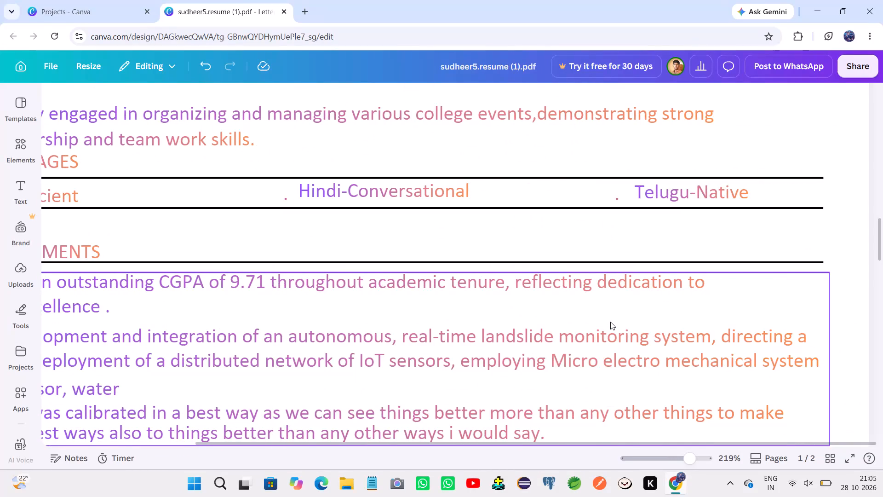
scroll(610, 322, "right", 6)
scroll(610, 322, "down", 2)
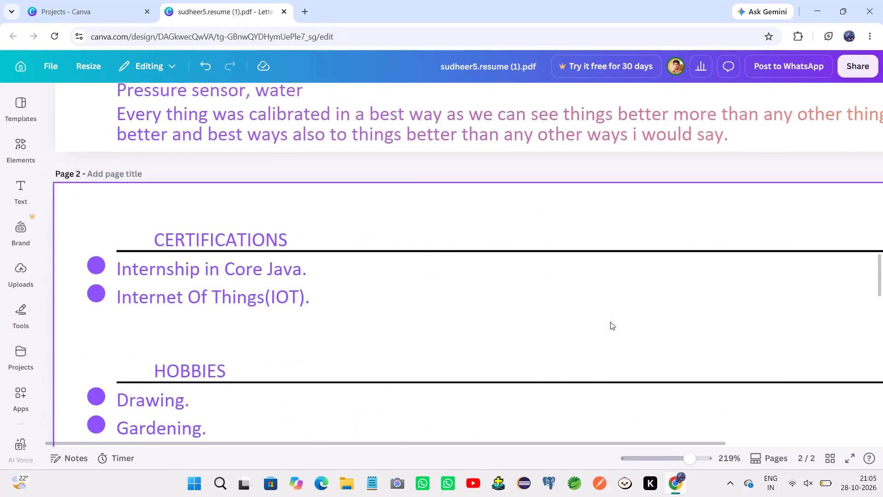
scroll(610, 322, "down", 1)
Check page 1 once more from the PROFILE through EDUCATION and SKILLS to the PROJECT section, ending back at the heading.
scroll(610, 322, "up", 4)
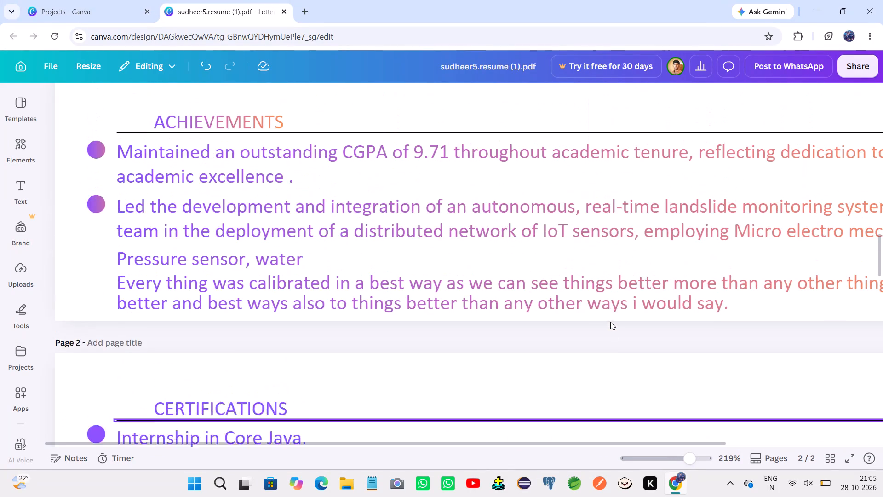
scroll(610, 322, "up", 4)
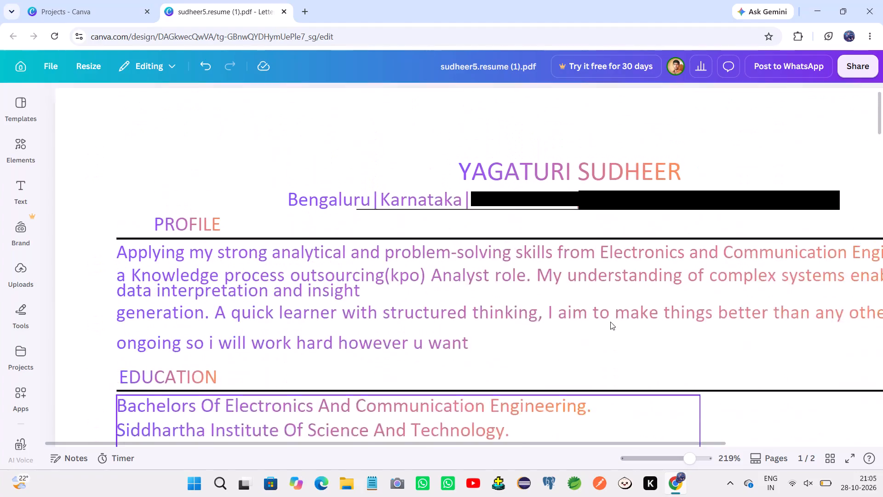
scroll(610, 322, "up", 1)
scroll(610, 322, "left", 3)
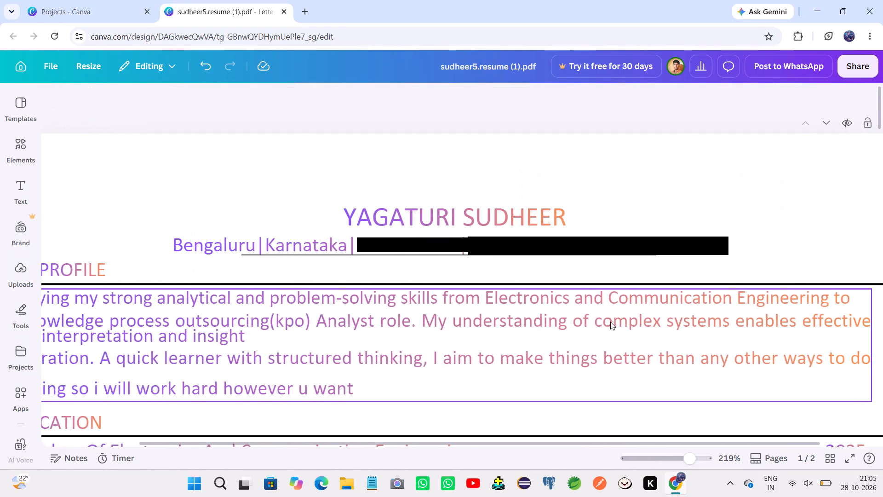
scroll(610, 322, "right", 1)
scroll(610, 322, "down", 3)
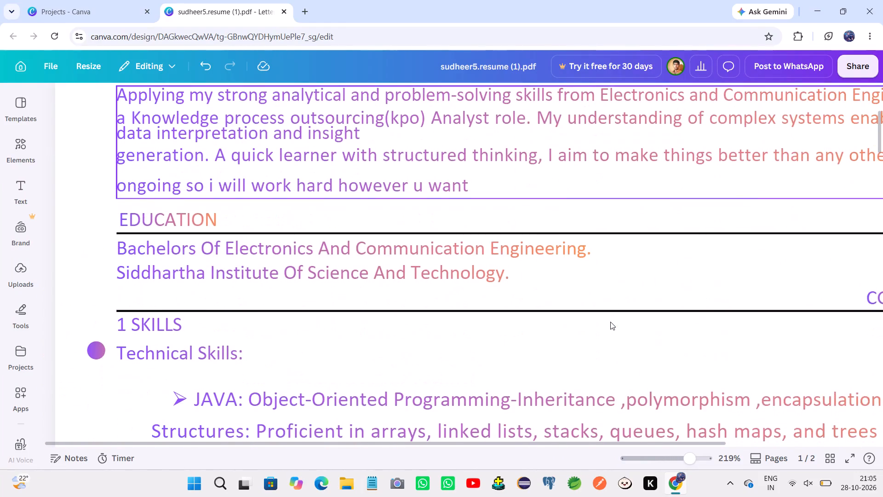
scroll(610, 322, "left", 7)
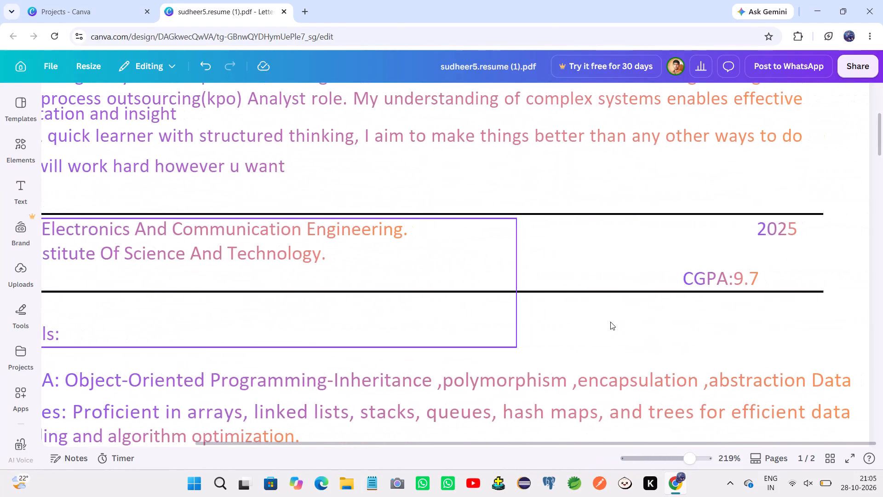
scroll(610, 322, "right", 7)
scroll(610, 322, "down", 7)
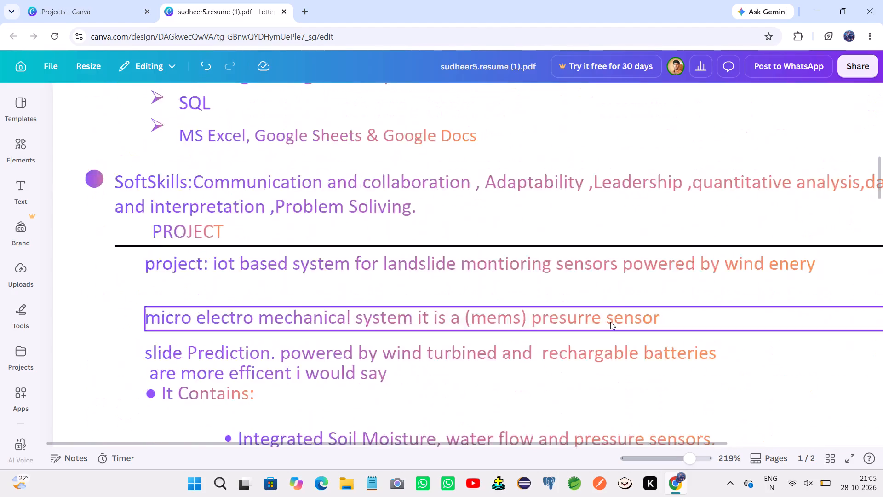
scroll(610, 322, "left", 2)
scroll(610, 322, "up", 7)
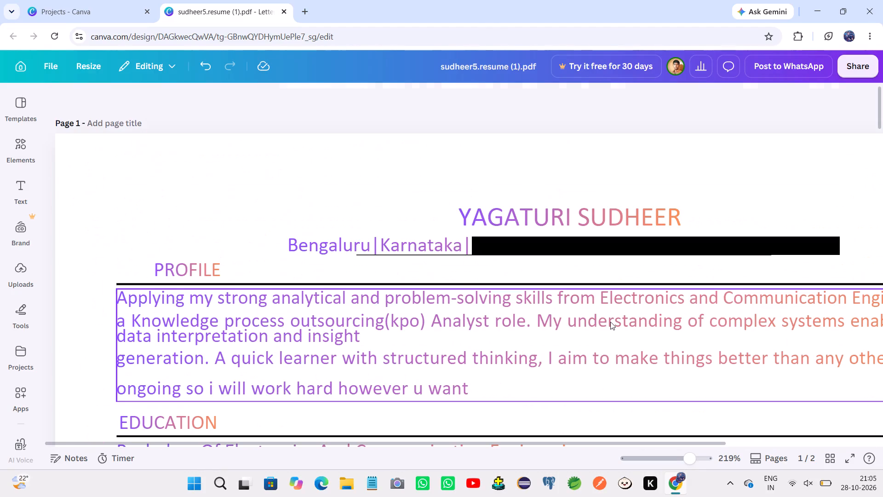
scroll(610, 322, "up", 3)
scroll(610, 322, "down", 1)
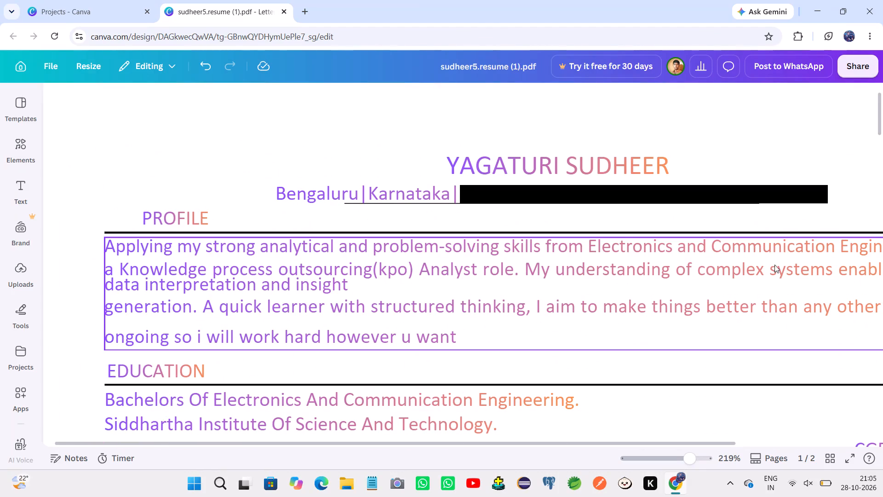
Close the browser window containing the resume design.
left_click(869, 3)
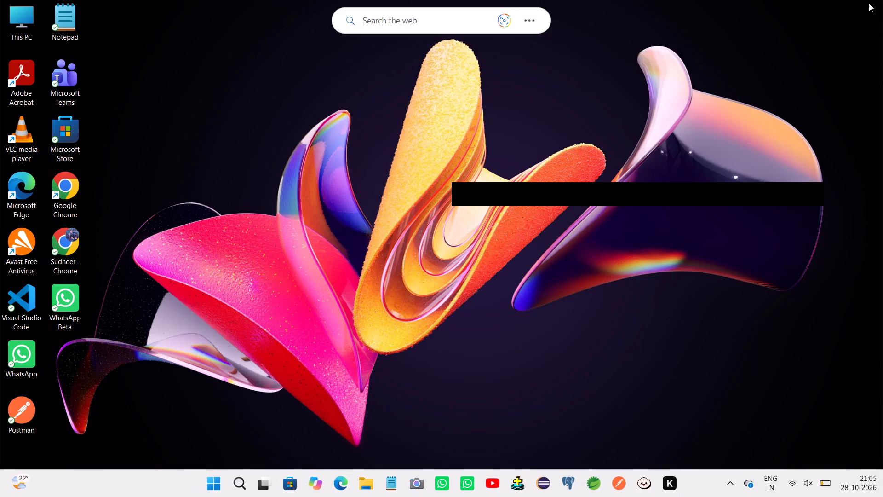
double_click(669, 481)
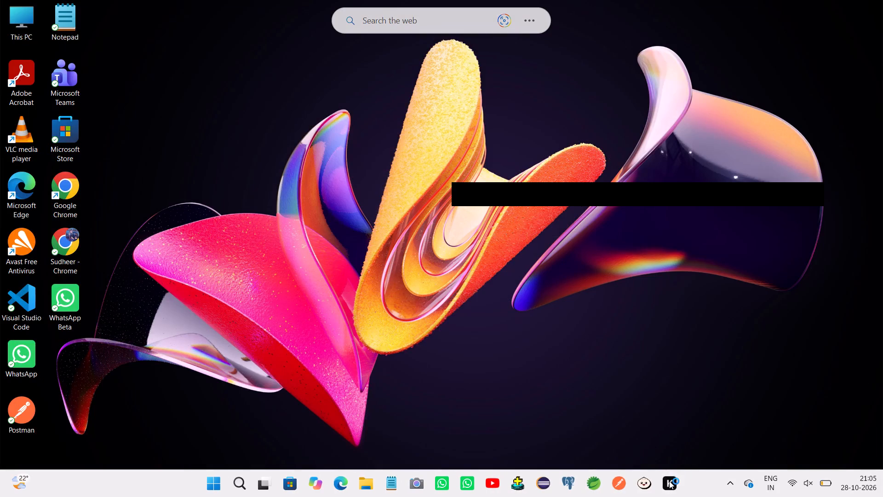
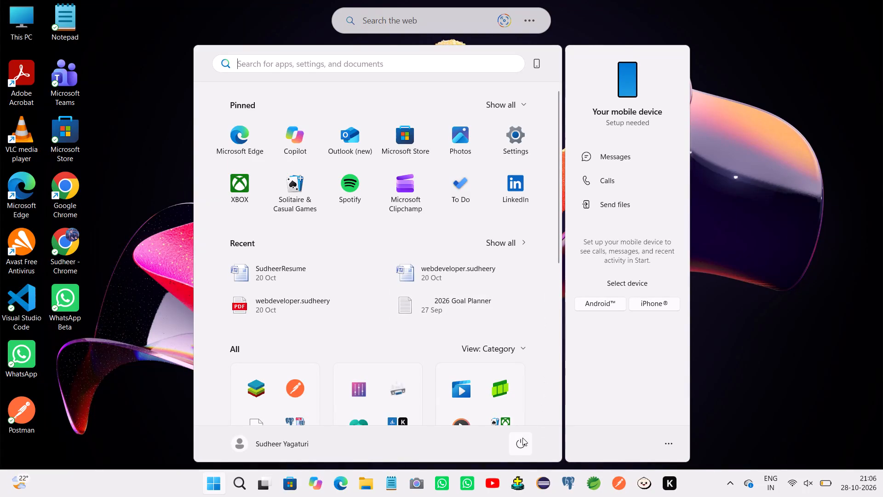
Open the computer's power options and shut the computer down.
left_click(520, 444)
left_click(513, 404)
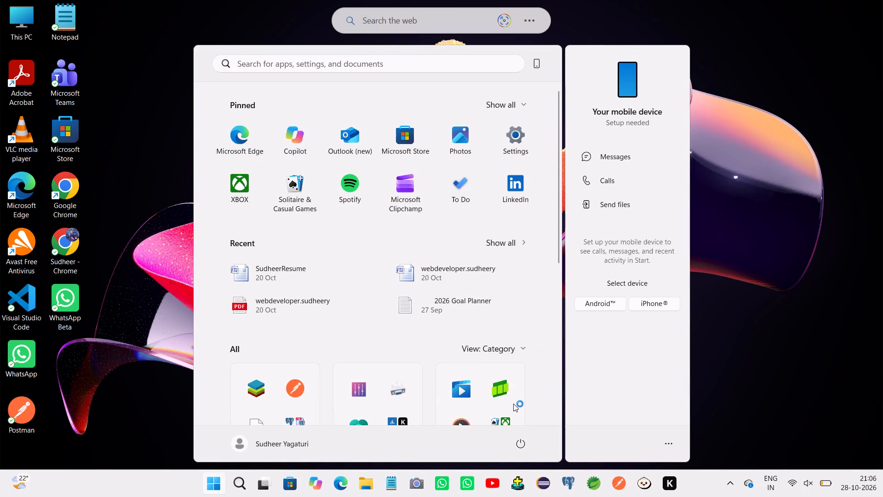